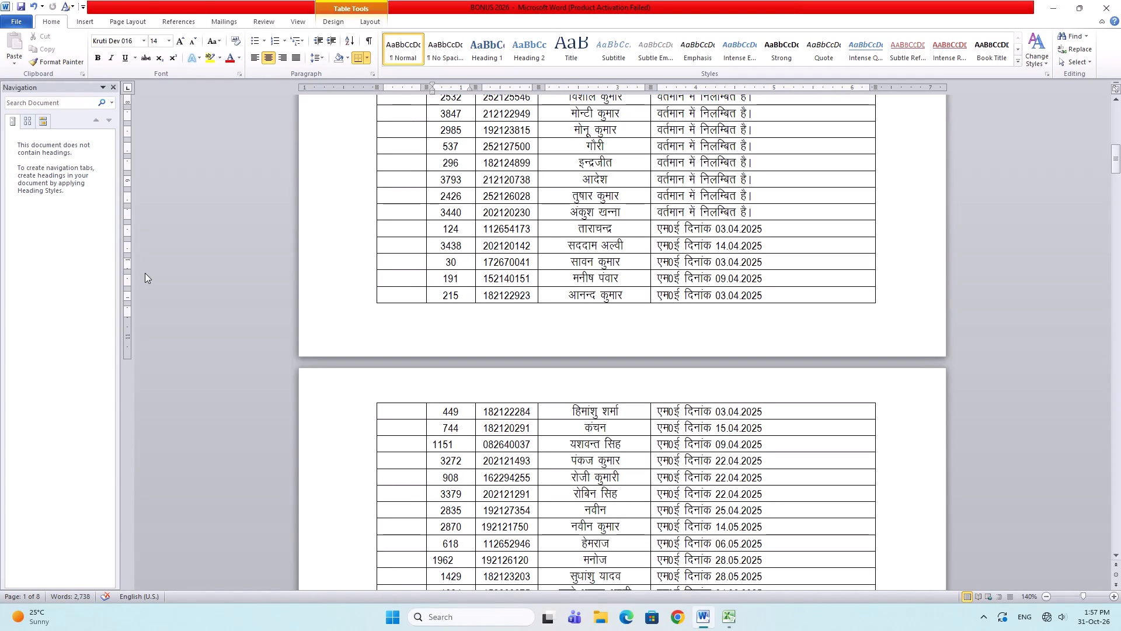
Check the name column row by row from the 14.04.2025 entry on page 1 to the first 28.05.2025 entry on page 2.
{"action": "left_click", "coordinate": [579, 252]}
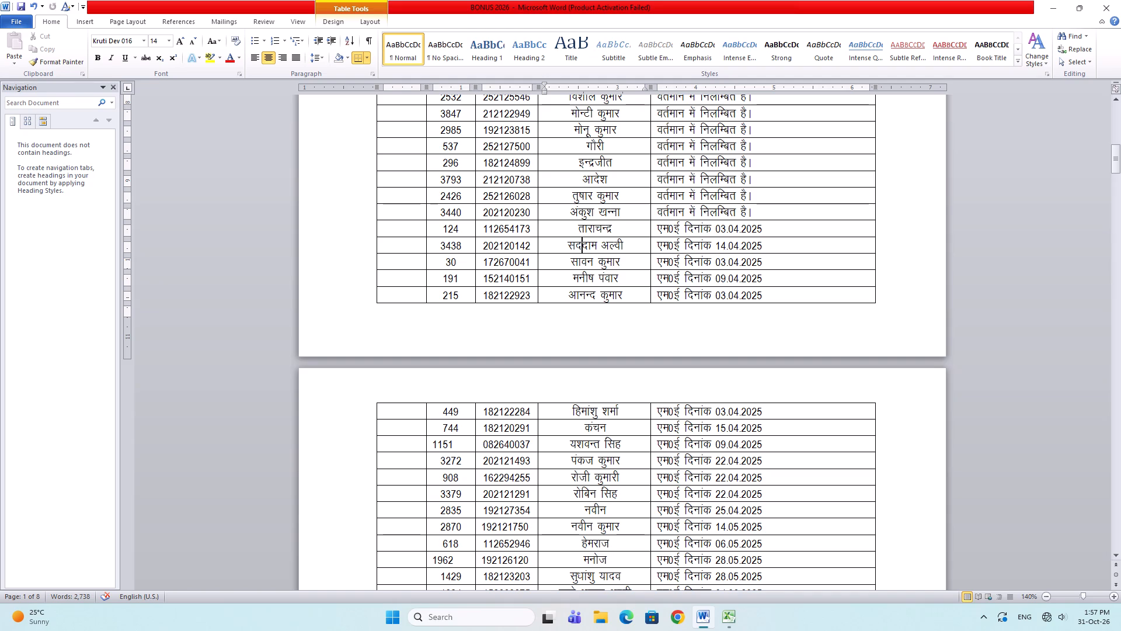
{"action": "key", "text": "Down"}
{"action": "key", "text": "Down"}
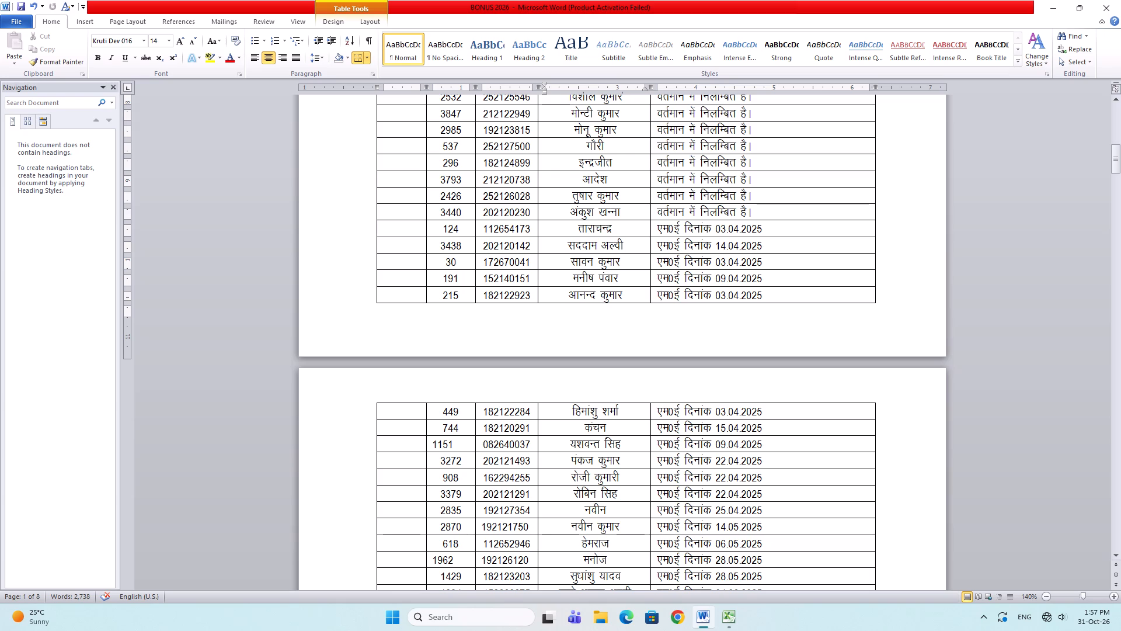
{"action": "key", "text": "Down"}
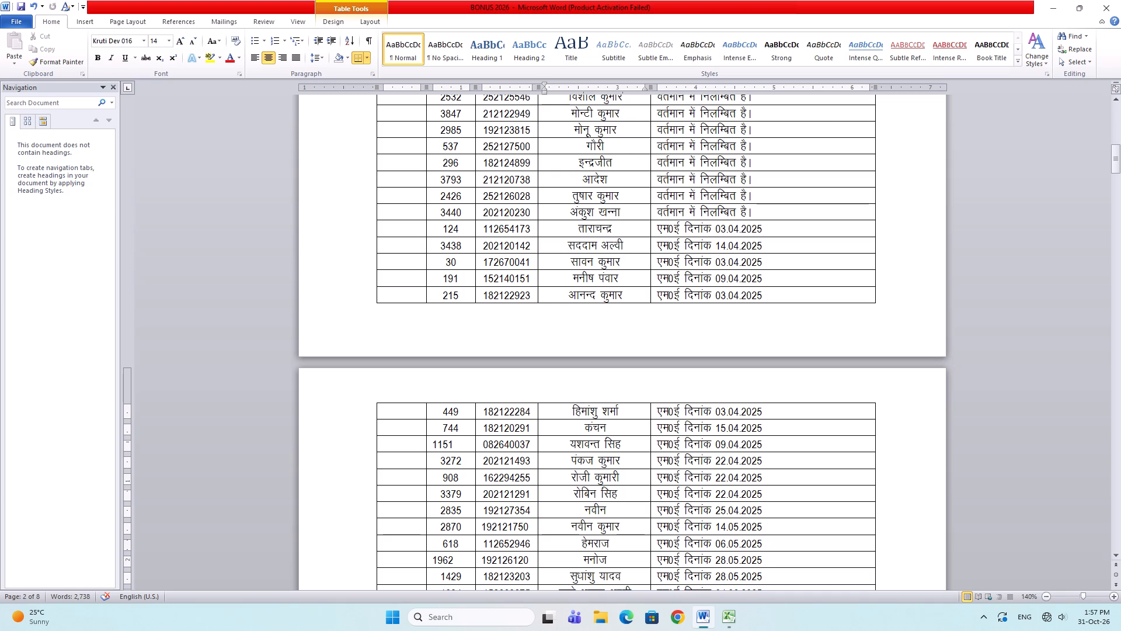
{"action": "key", "text": "Down"}
{"action": "key", "text": "Down"}
{"action": "key", "text": "Down"}
{"action": "key", "text": "Down"}
{"action": "key", "text": "Down"}
Continue checking the name column on page 2 row by row from the 28.05.2025 entries to the first 23.06.2025 entry.
{"action": "scroll", "coordinate": [496, 0], "scroll_direction": "down", "scroll_amount": 5}
{"action": "scroll", "coordinate": [563, 144], "scroll_direction": "down", "scroll_amount": 3}
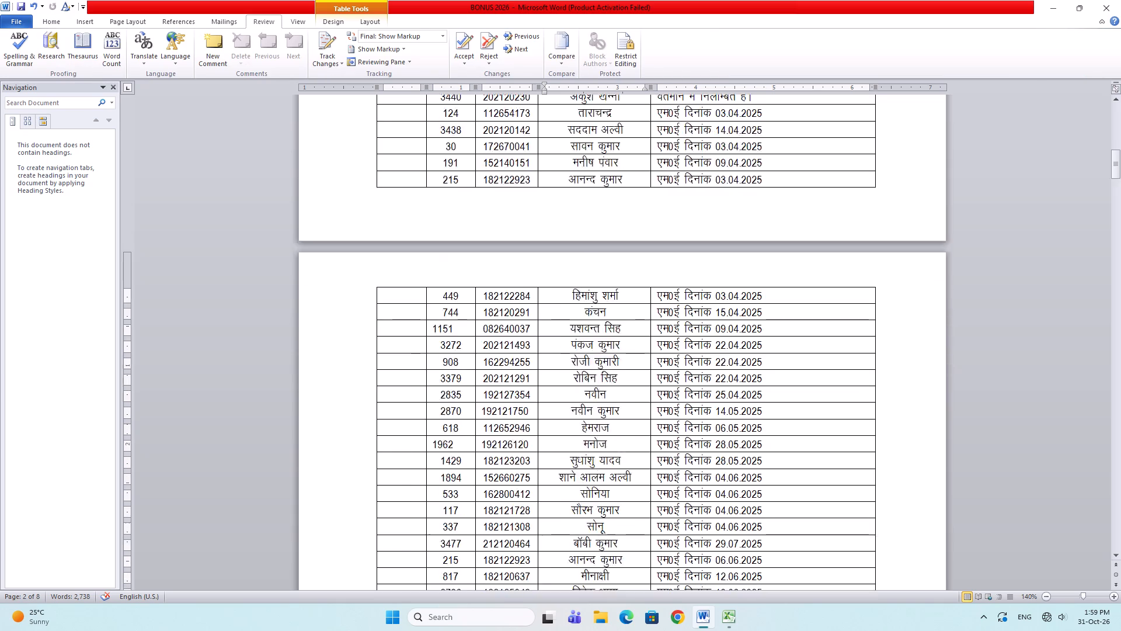
{"action": "scroll", "coordinate": [566, 149], "scroll_direction": "down", "scroll_amount": 4}
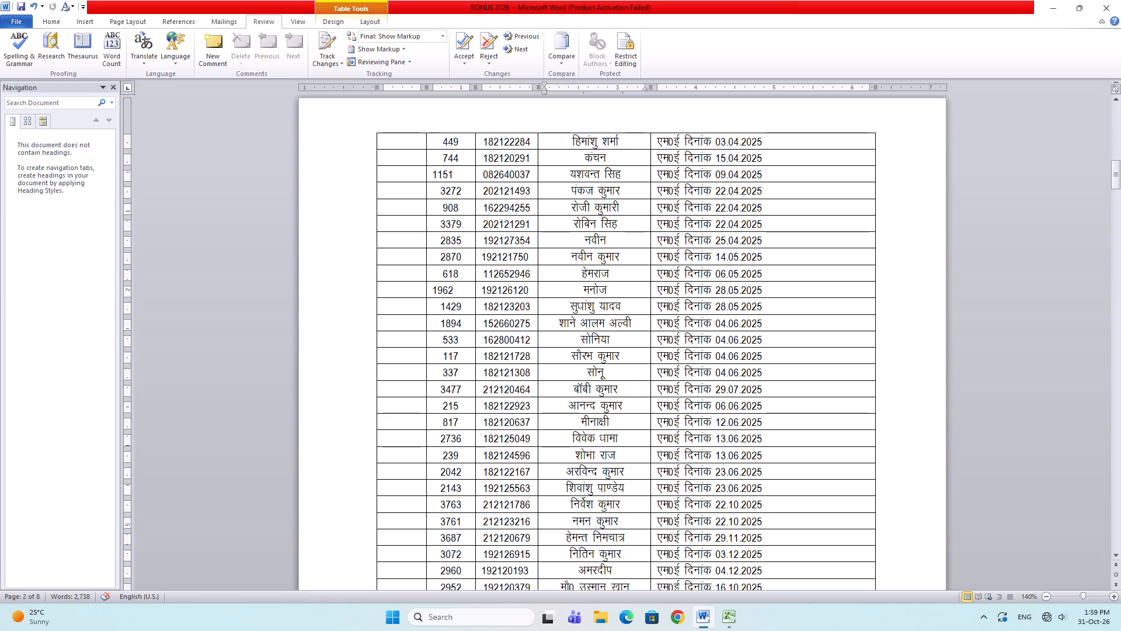
{"action": "left_click", "coordinate": [589, 283]}
{"action": "key", "text": "Down"}
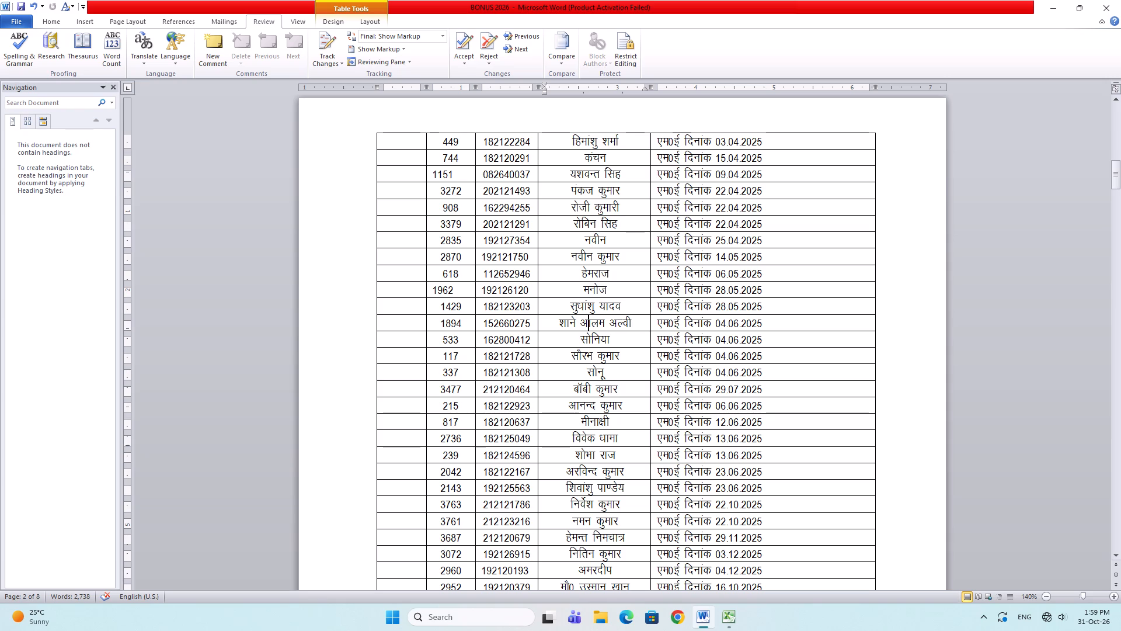
{"action": "key", "text": "Down"}
{"action": "key", "text": "Down"}
{"action": "key", "text": "Down"}
{"action": "key", "text": "Down"}
{"action": "key", "text": "Down"}
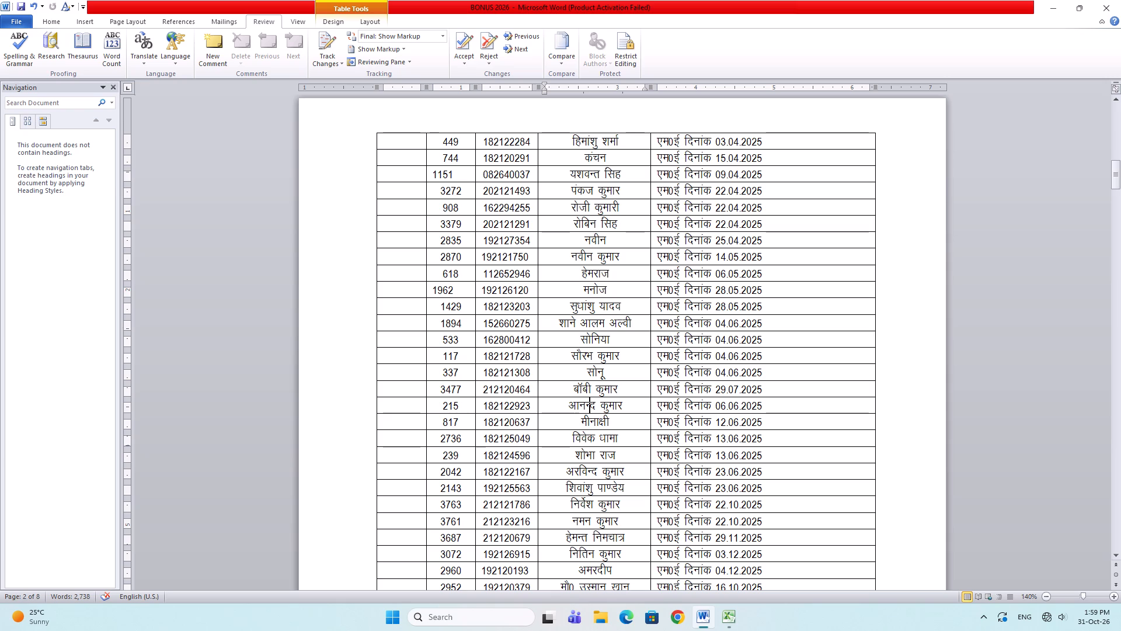
{"action": "key", "text": "Down"}
{"action": "key", "text": "Down"}
{"action": "key", "text": "Down"}
{"action": "key", "text": "Down"}
In the second row dated 13.06.2025, change the name's last letter to म and join its two words into one.
{"action": "left_click", "coordinate": [615, 455]}
{"action": "key", "text": "BackSpace"}
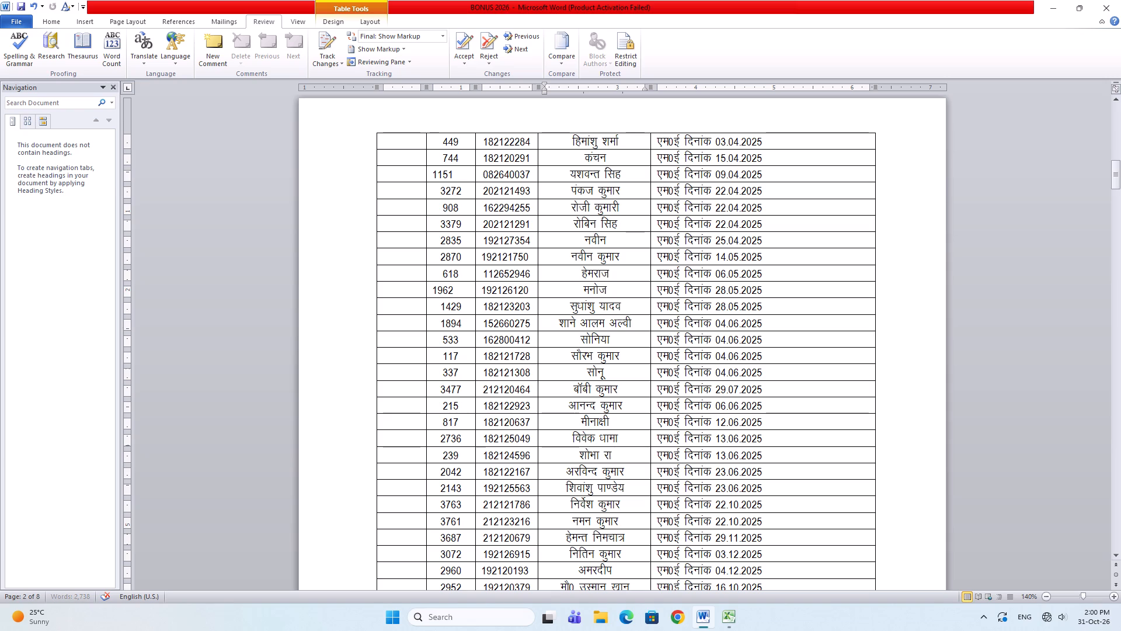
{"action": "key", "text": "r"}
{"action": "key", "text": "BackSpace"}
{"action": "key", "text": "e"}
{"action": "key", "text": "Left"}
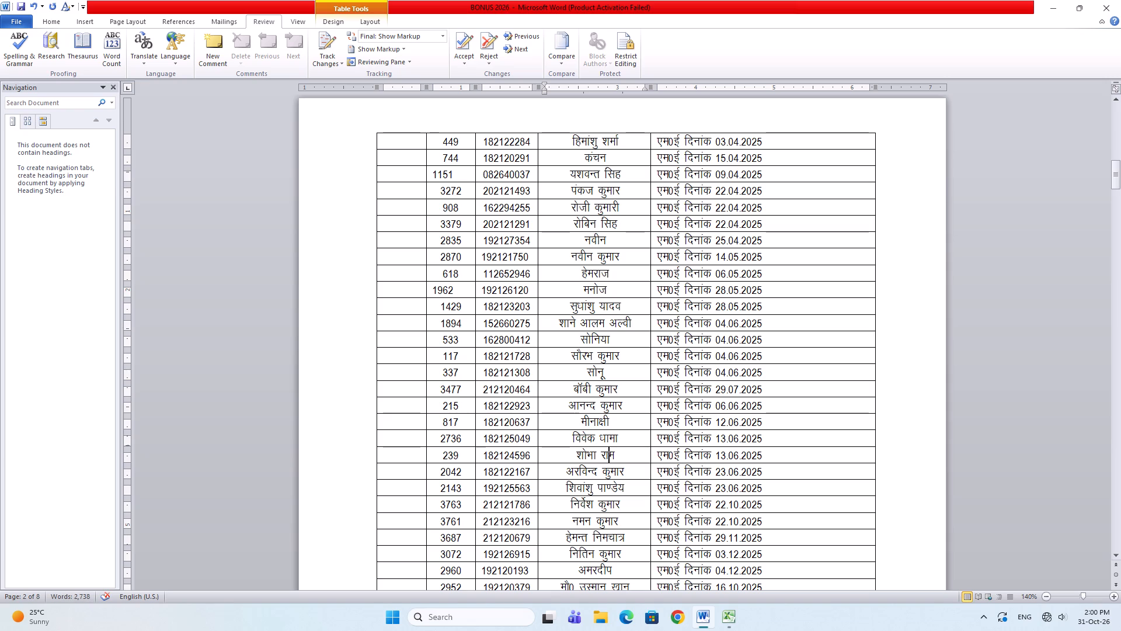
{"action": "key", "text": "Left"}
{"action": "key", "text": "Left"}
{"action": "key", "text": "BackSpace"}
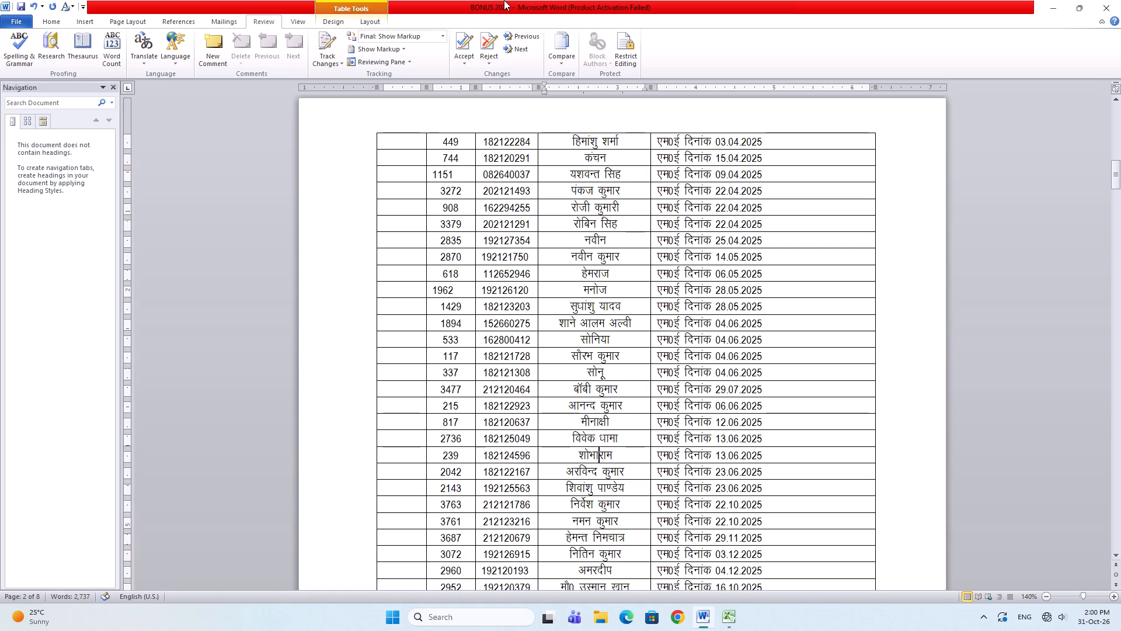
Save the document.
{"action": "key", "text": "ctrl+s"}
Check the name column on page 2 row by row from the first 23.06.2025 entry to the 04.12.2025 entry below 15.10.2025.
{"action": "left_click", "coordinate": [575, 479]}
{"action": "key", "text": "Down"}
{"action": "key", "text": "Down"}
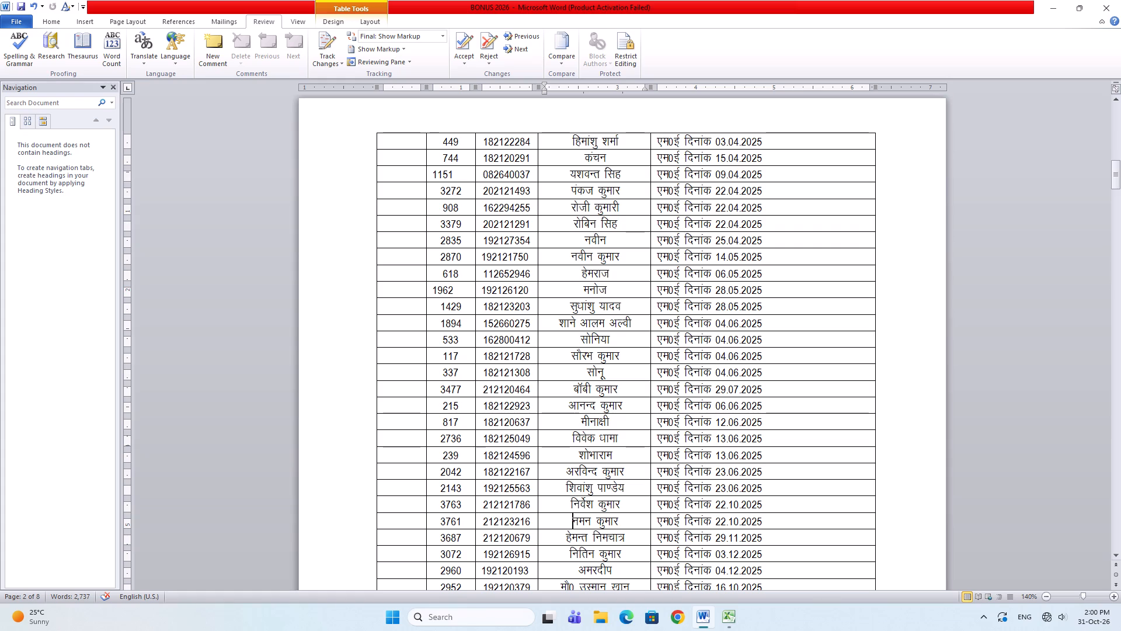
{"action": "key", "text": "Down"}
{"action": "key", "text": "Down"}
{"action": "key", "text": "Down"}
{"action": "scroll", "coordinate": [636, 358], "scroll_direction": "down", "scroll_amount": 8}
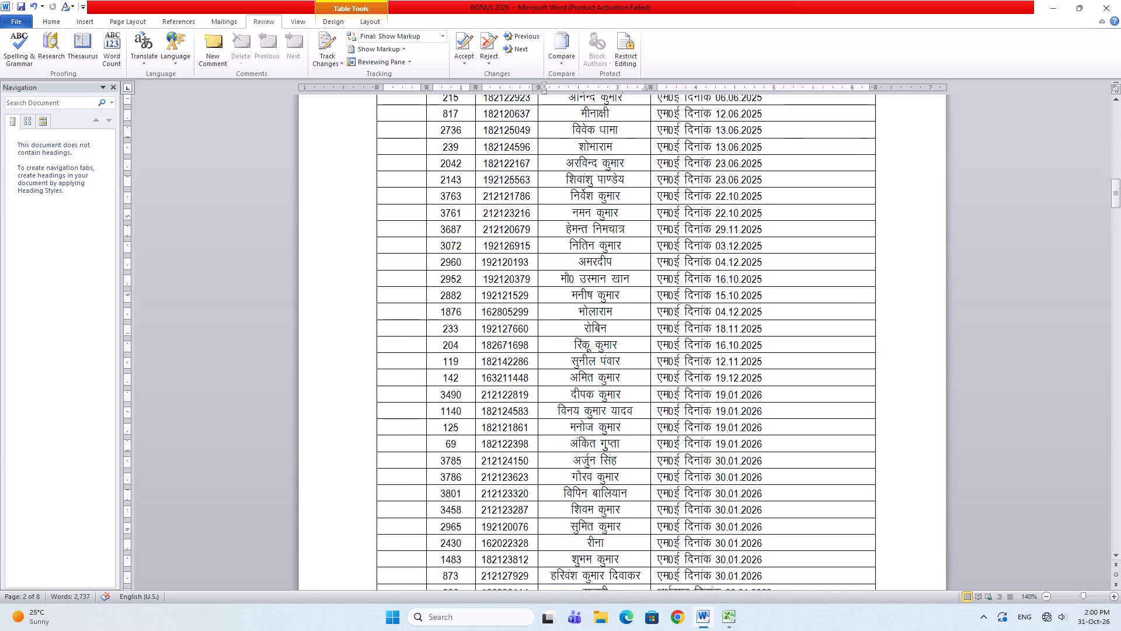
{"action": "scroll", "coordinate": [598, 291], "scroll_direction": "down", "scroll_amount": 2}
{"action": "left_click", "coordinate": [587, 188]}
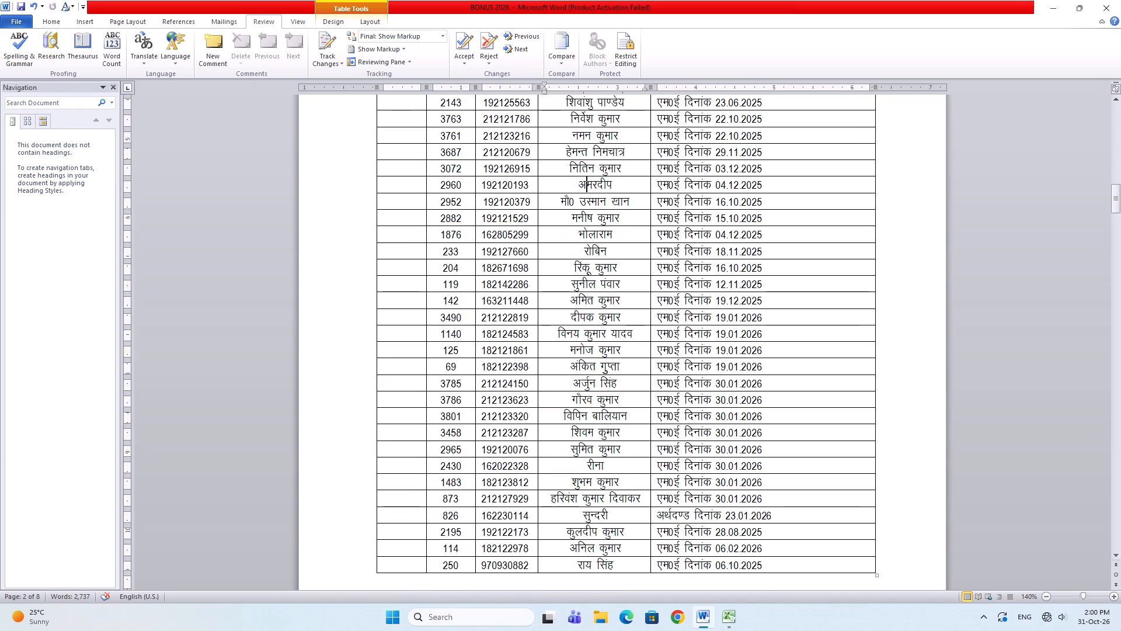
{"action": "key", "text": "Down"}
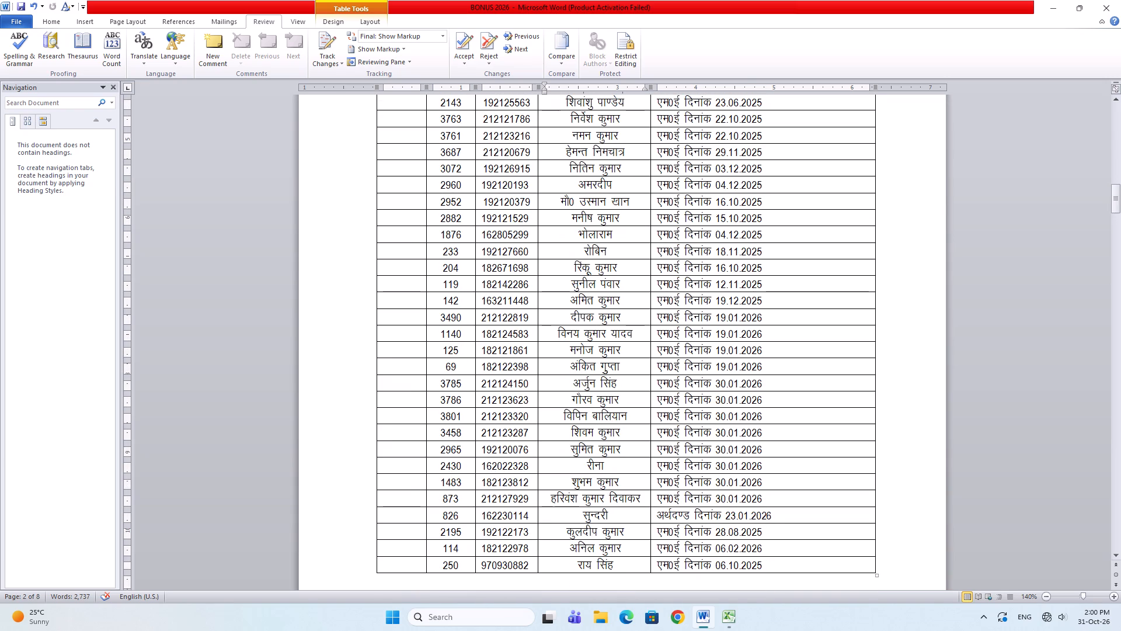
{"action": "key", "text": "Down"}
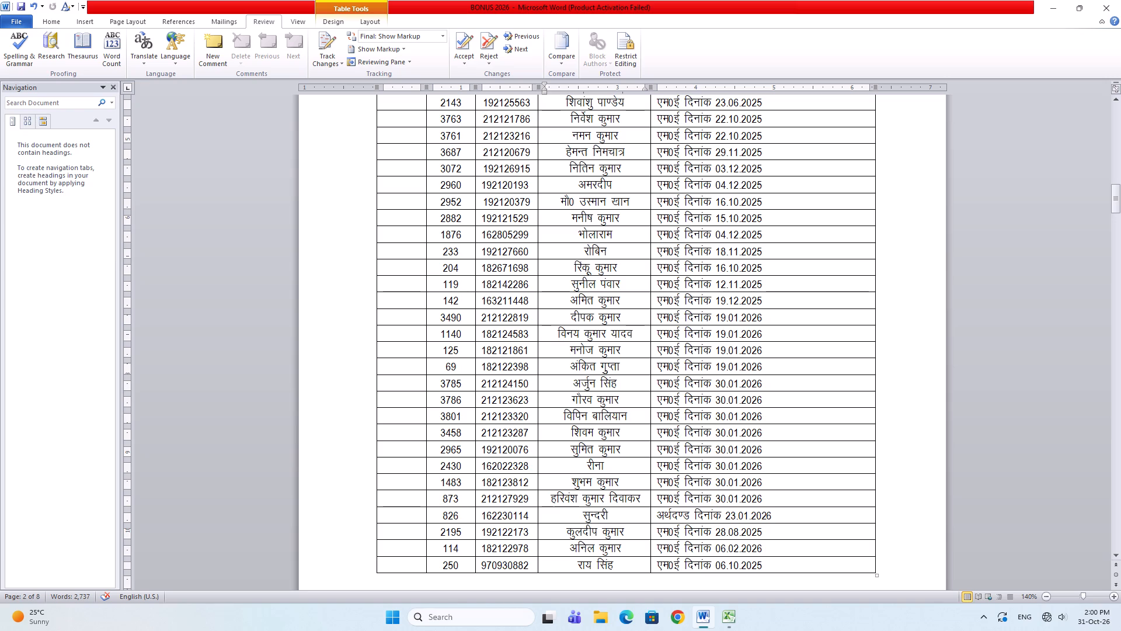
{"action": "key", "text": "Down"}
Search the document for the short personnel number of the first row dated 13.06.2025.
{"action": "scroll", "coordinate": [640, 436], "scroll_direction": "up", "scroll_amount": 1}
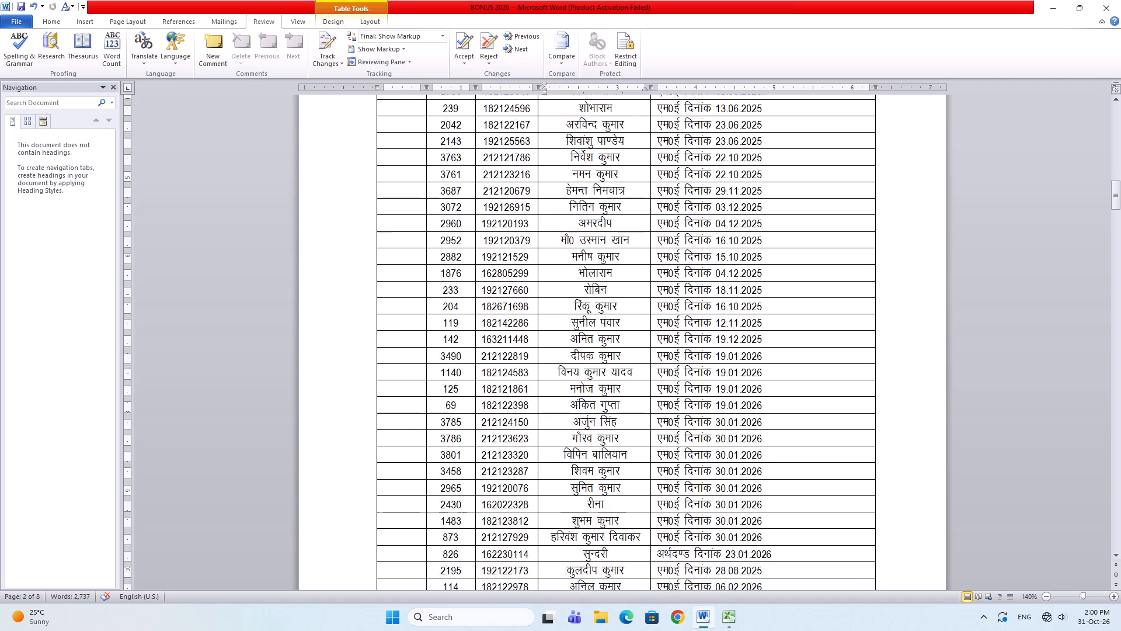
{"action": "scroll", "coordinate": [640, 429], "scroll_direction": "up", "scroll_amount": 18}
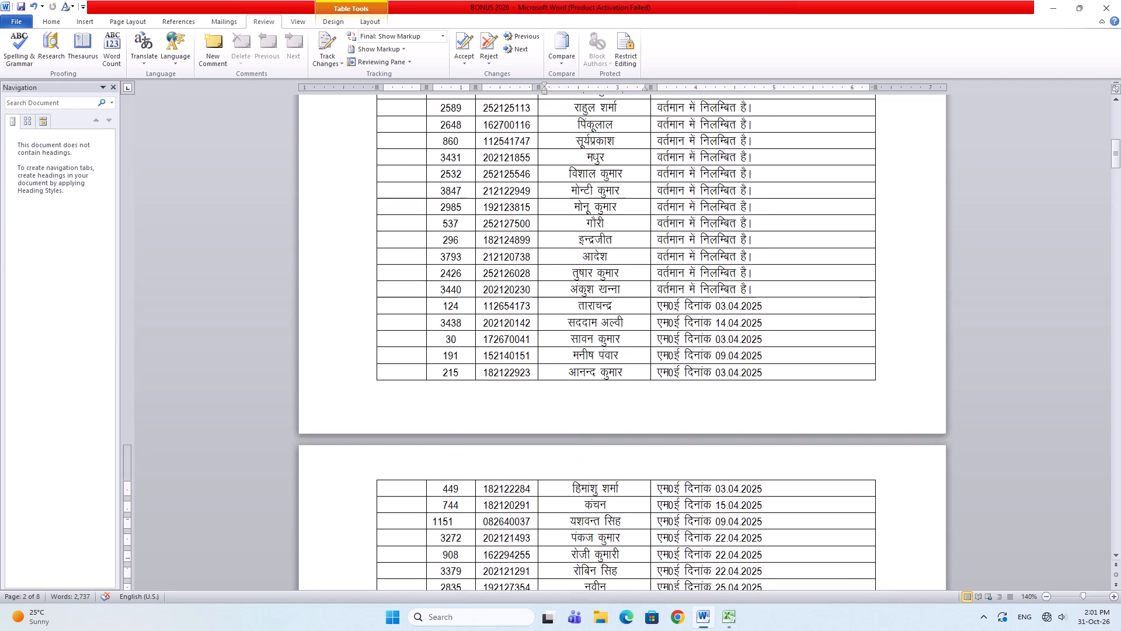
{"action": "scroll", "coordinate": [640, 428], "scroll_direction": "up", "scroll_amount": 3}
{"action": "scroll", "coordinate": [640, 428], "scroll_direction": "down", "scroll_amount": 3}
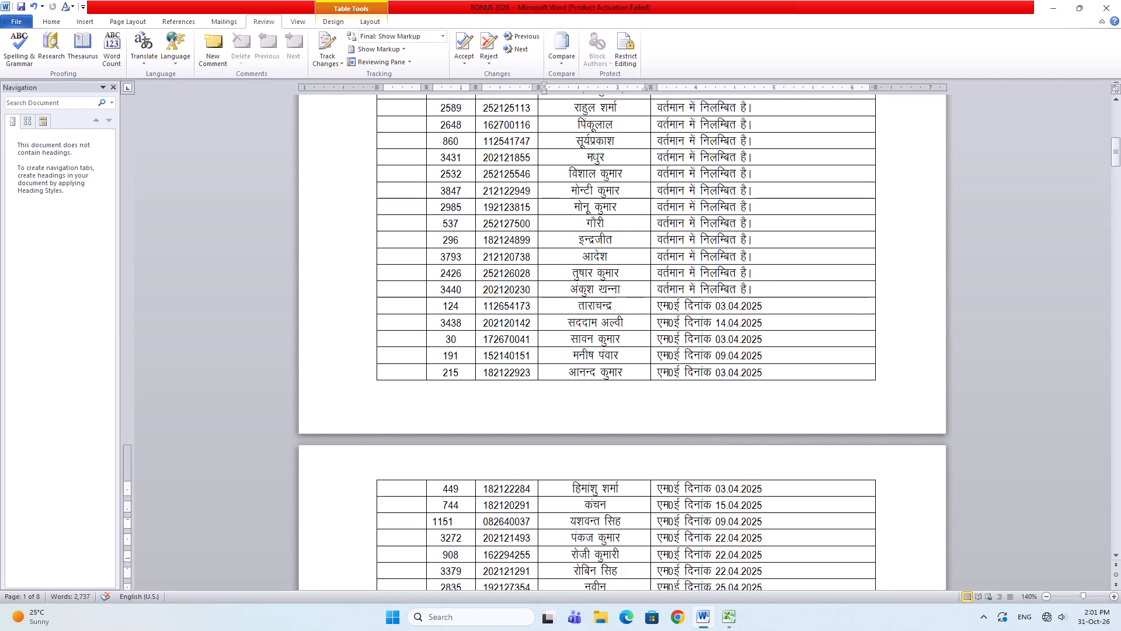
{"action": "scroll", "coordinate": [640, 428], "scroll_direction": "down", "scroll_amount": 4}
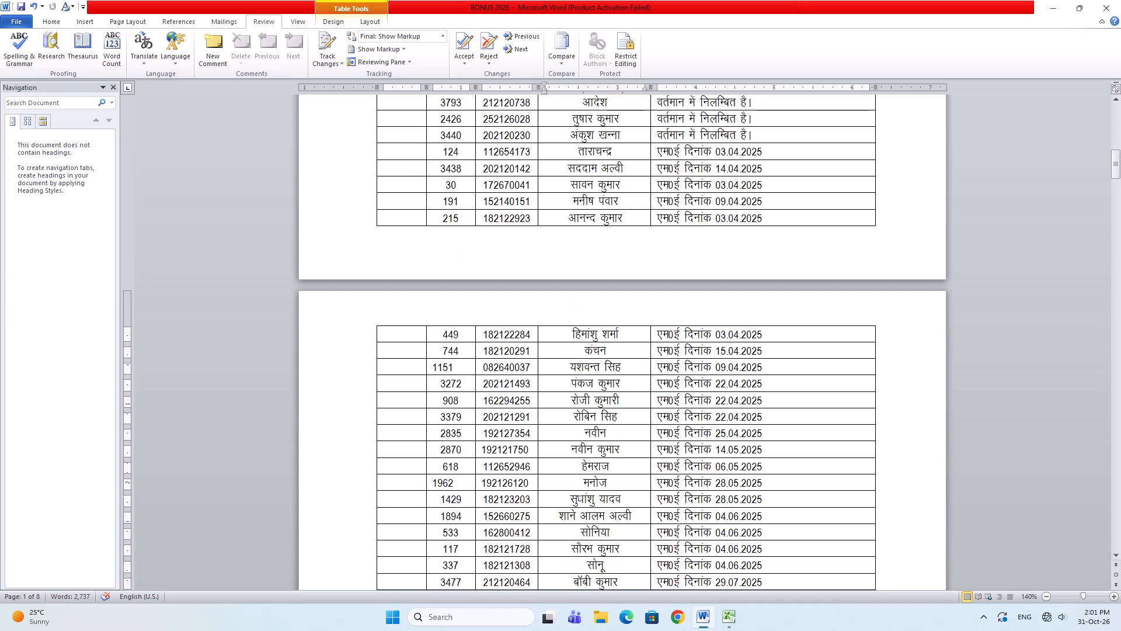
{"action": "left_click", "coordinate": [24, 105]}
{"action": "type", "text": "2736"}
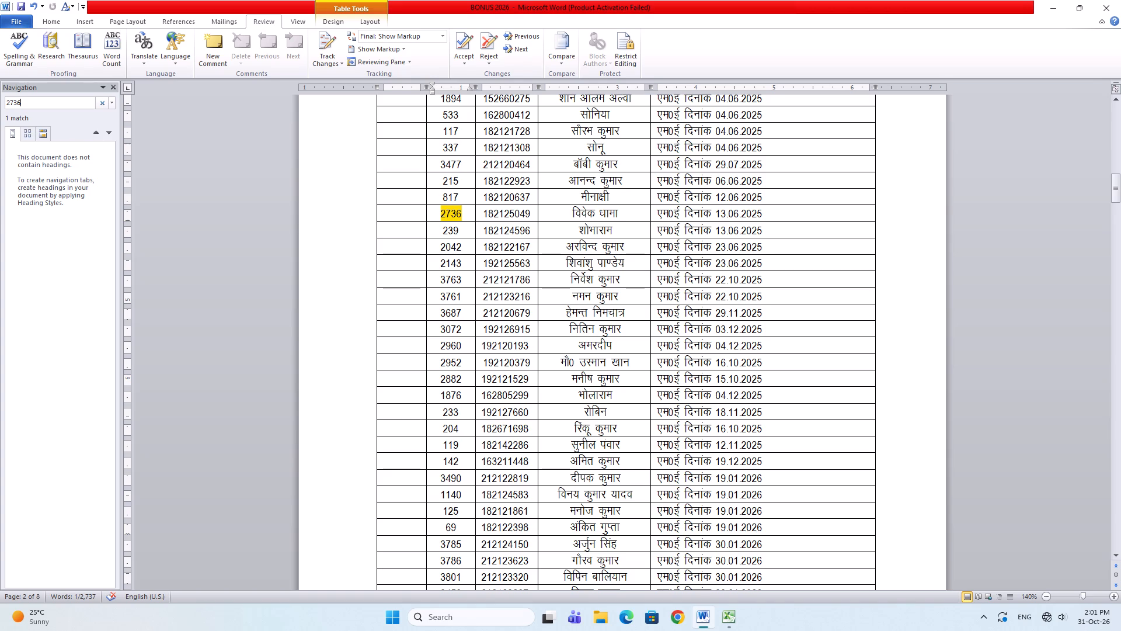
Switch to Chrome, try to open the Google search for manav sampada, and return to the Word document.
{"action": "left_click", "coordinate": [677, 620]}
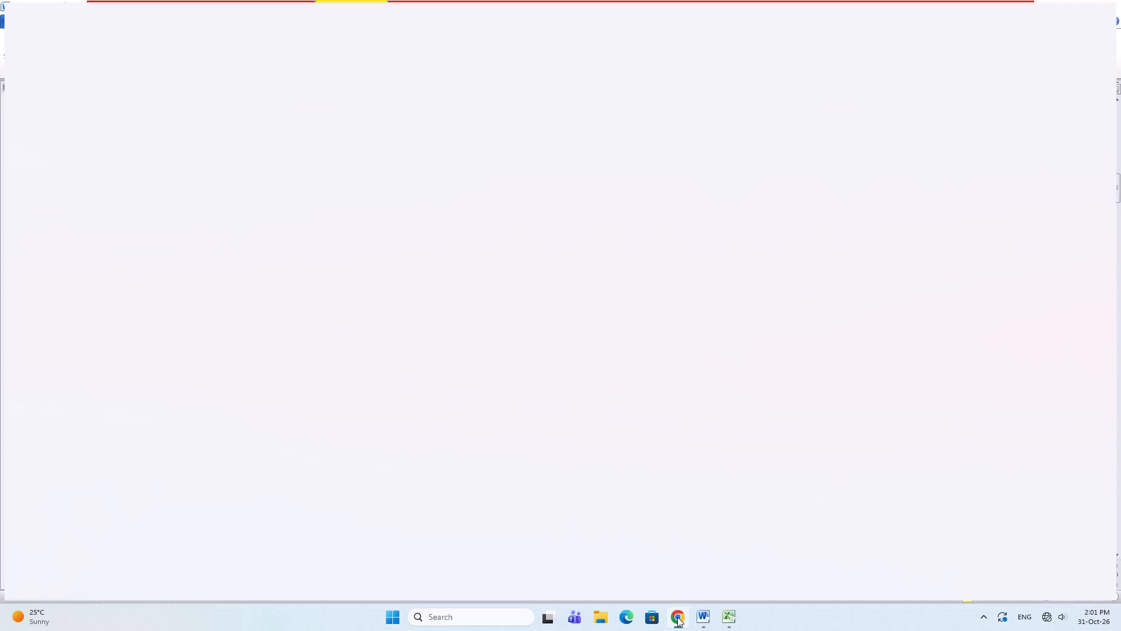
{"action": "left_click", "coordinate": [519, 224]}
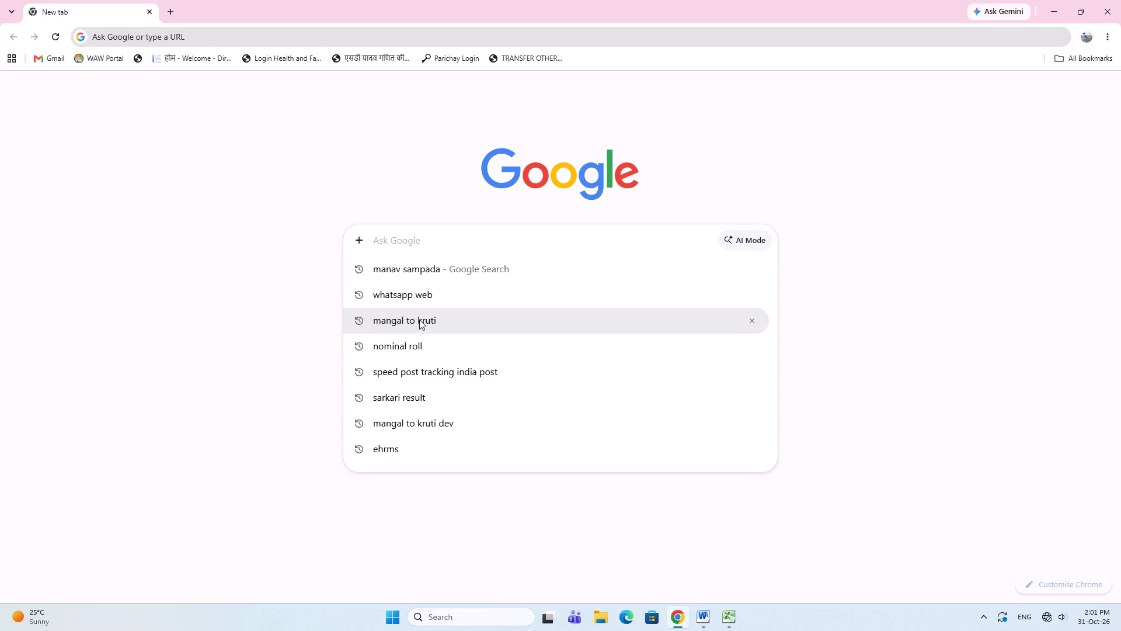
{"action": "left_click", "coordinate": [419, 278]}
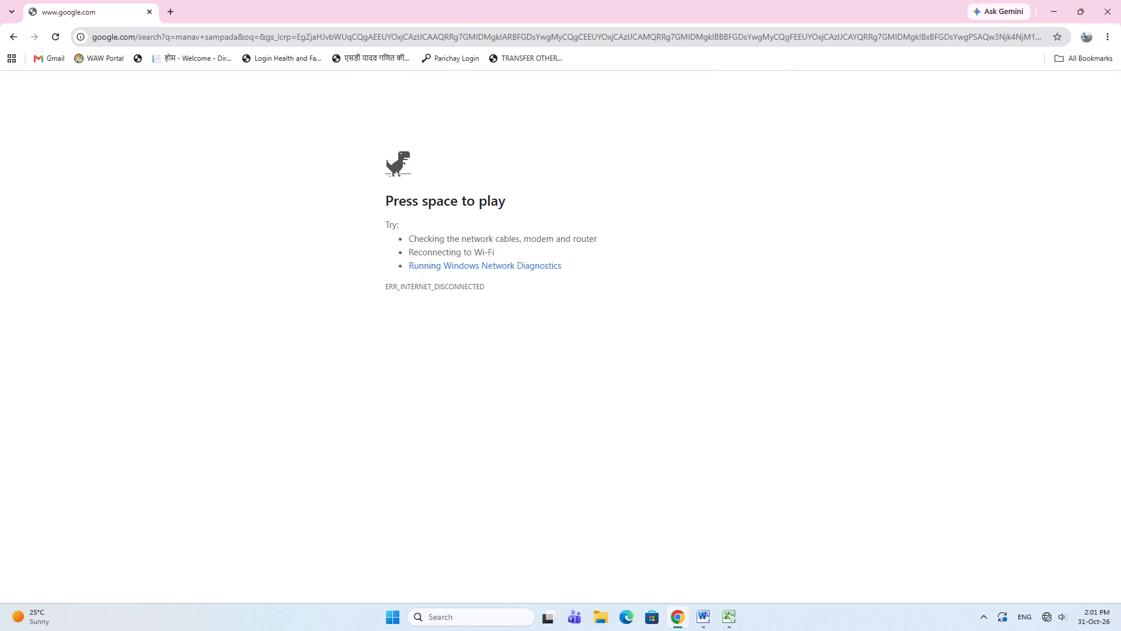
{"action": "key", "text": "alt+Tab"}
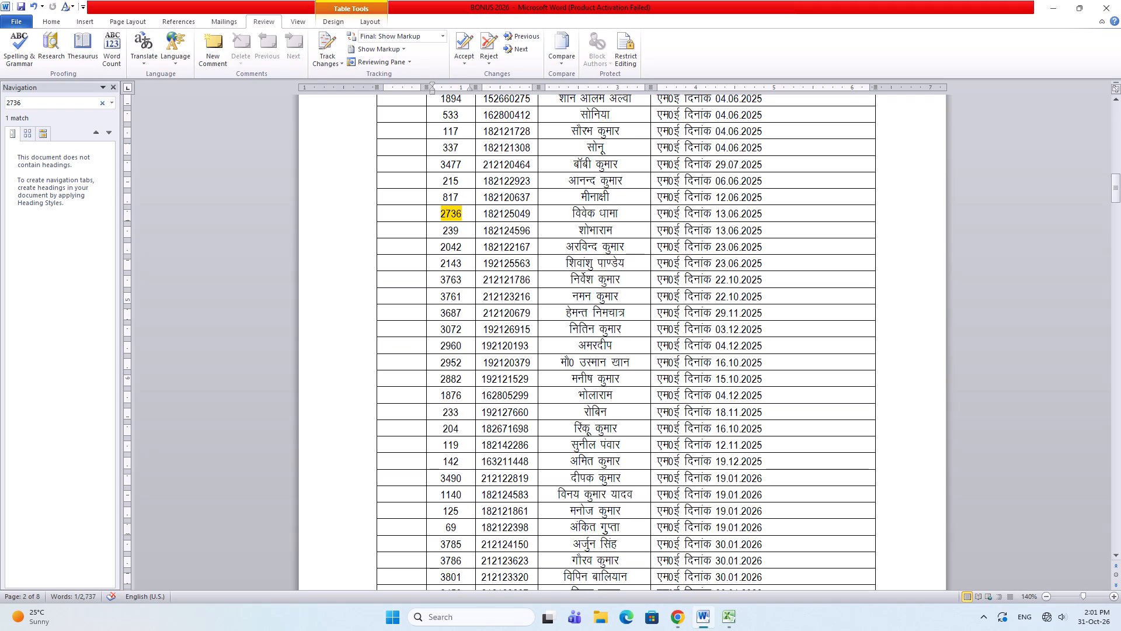
Resume checking the page 2 entries from the first 13.06.2025 row to the 15.10.2025 row and the 04.12.2025 row below it.
{"action": "left_click", "coordinate": [491, 217]}
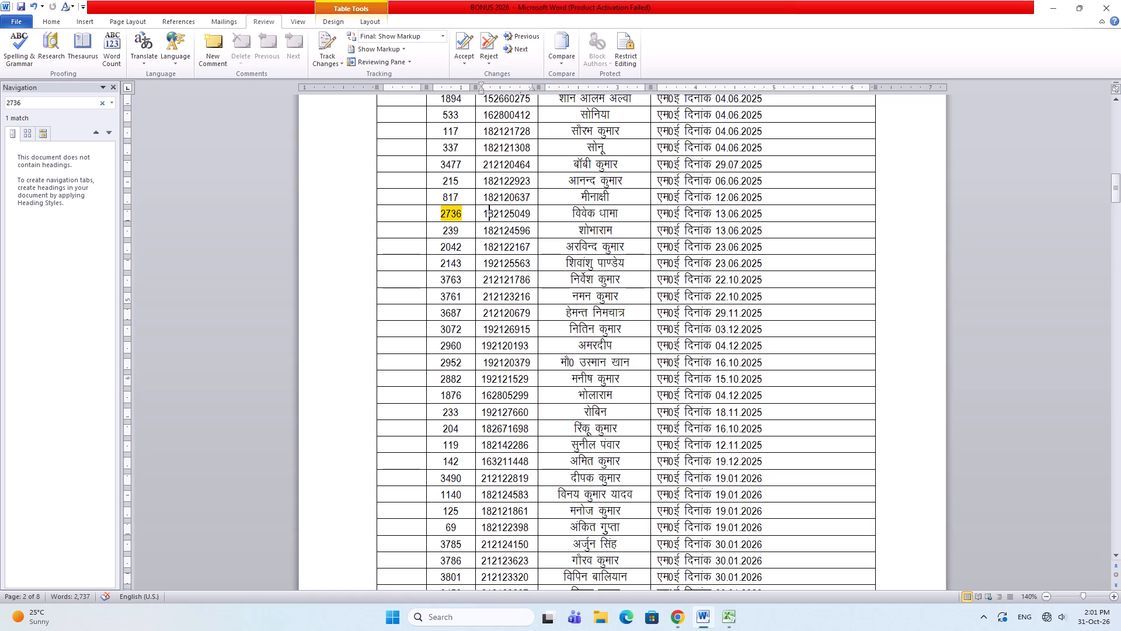
{"action": "scroll", "coordinate": [526, 267], "scroll_direction": "down", "scroll_amount": 1}
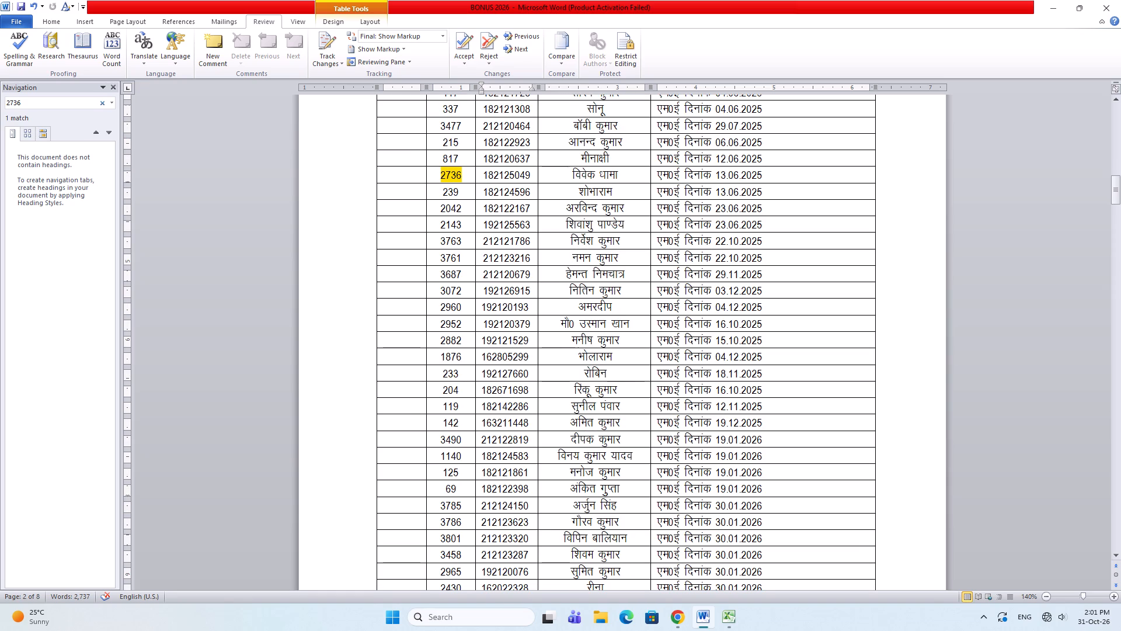
{"action": "left_click", "coordinate": [604, 358]}
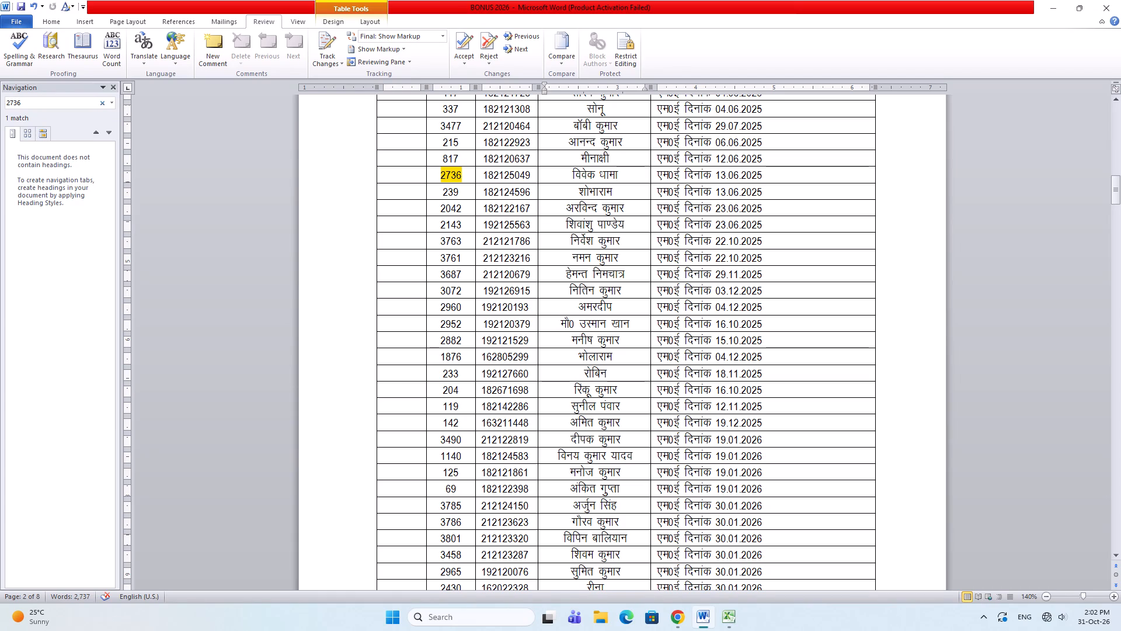
{"action": "left_click", "coordinate": [611, 341]}
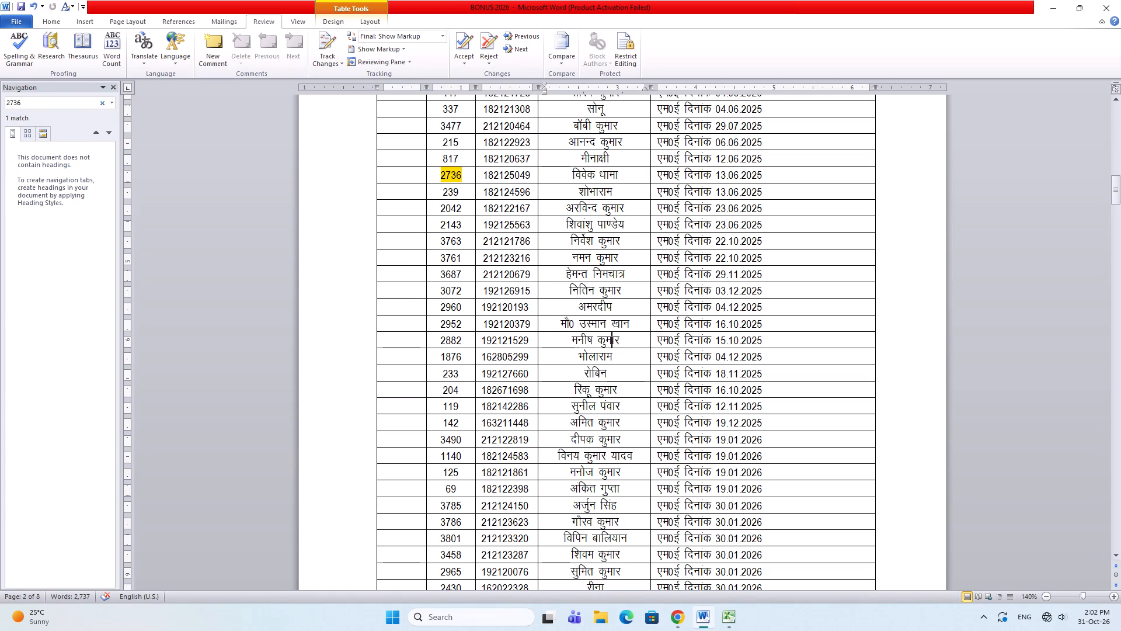
{"action": "left_click", "coordinate": [609, 353]}
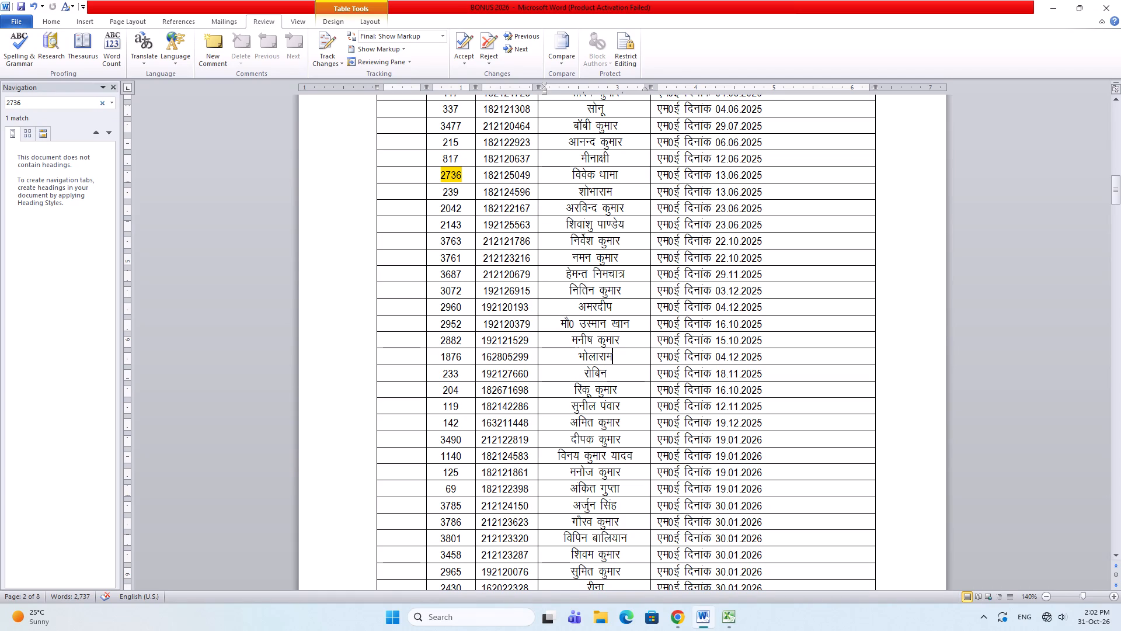
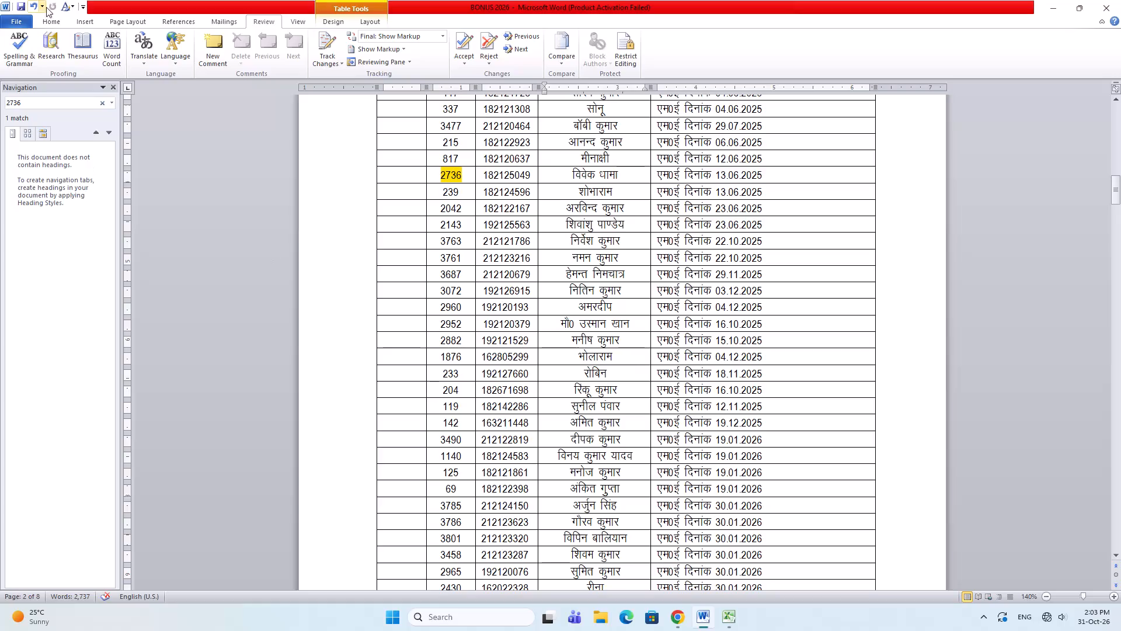
Save the BONUS 2026 document.
{"action": "left_click", "coordinate": [21, 6]}
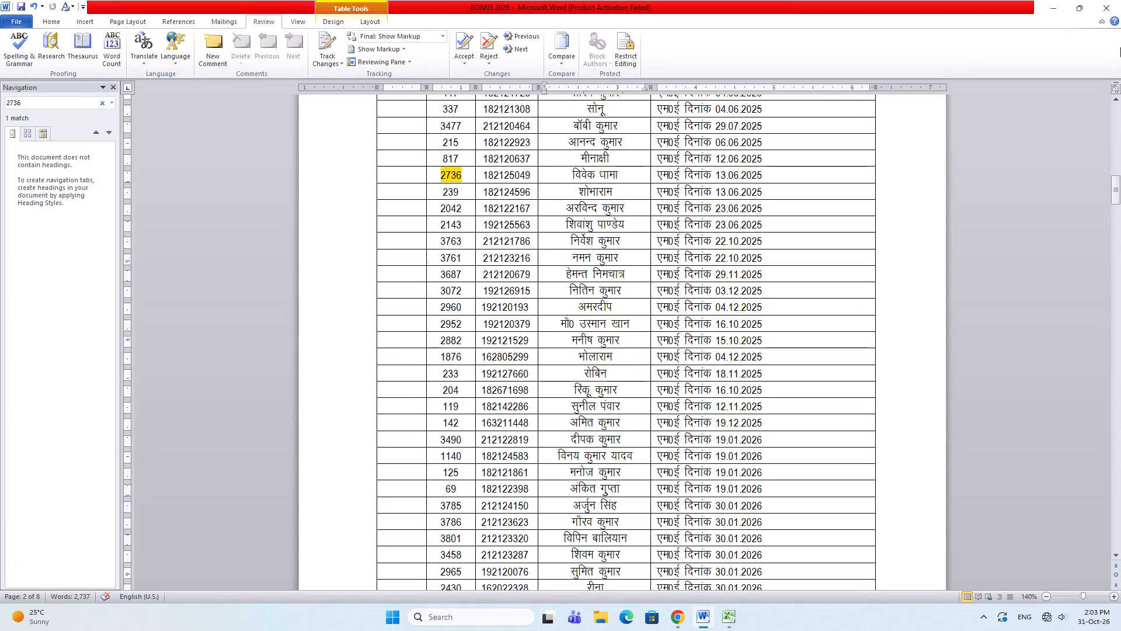
Minimize the document, close Chrome, find the nominal roll new workbook on the computer and open it in Excel.
{"action": "left_click", "coordinate": [1057, 5]}
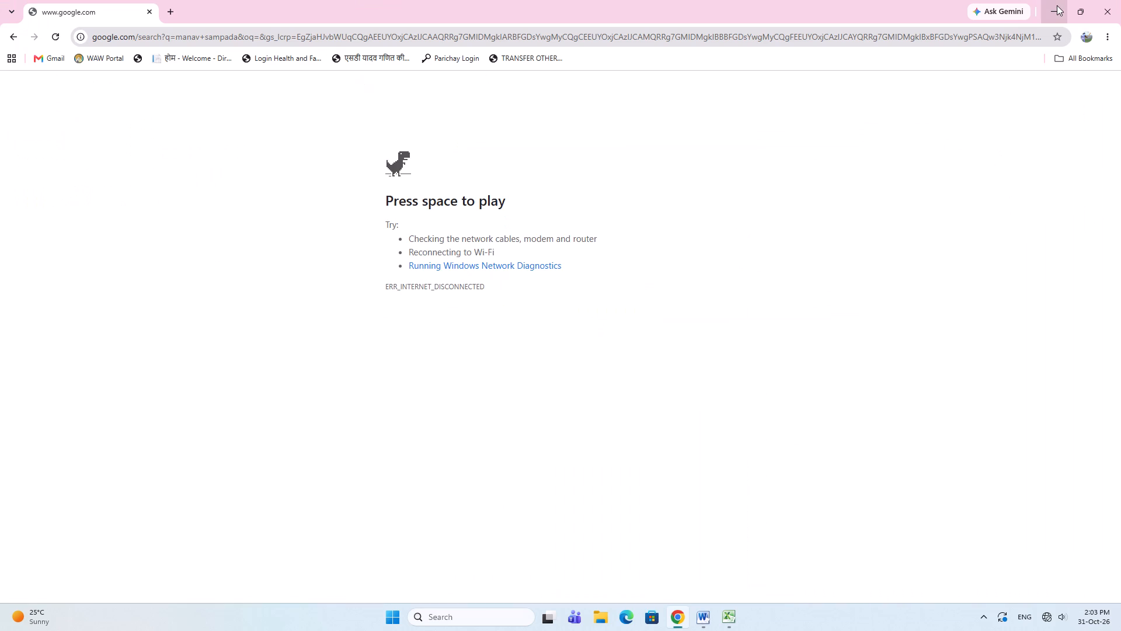
{"action": "left_click", "coordinate": [1109, 9]}
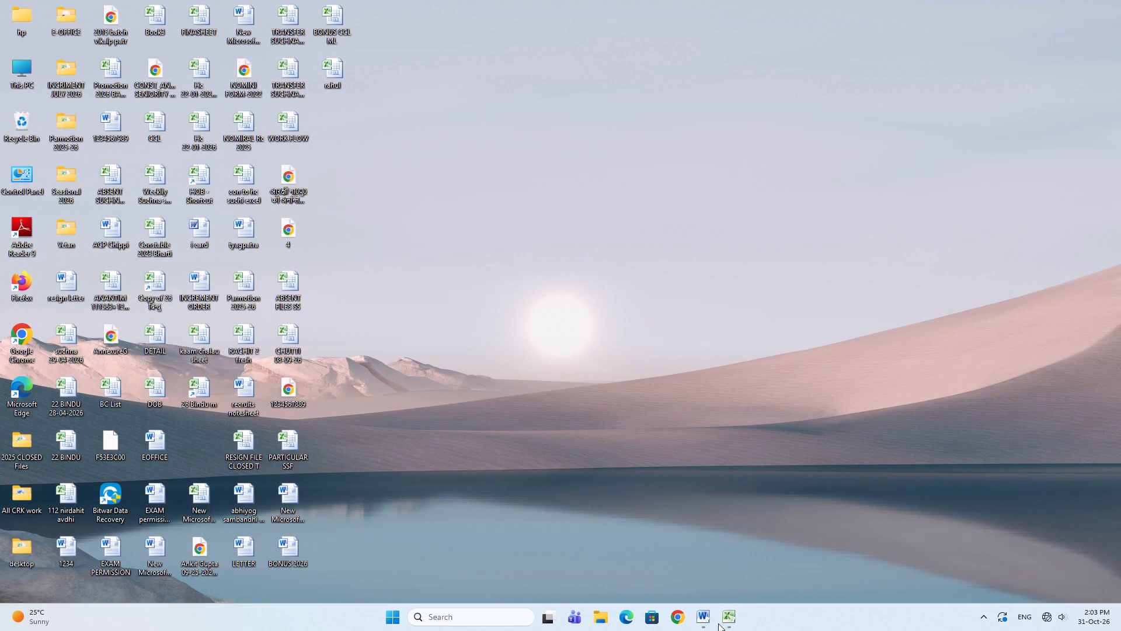
{"action": "left_click", "coordinate": [503, 616]}
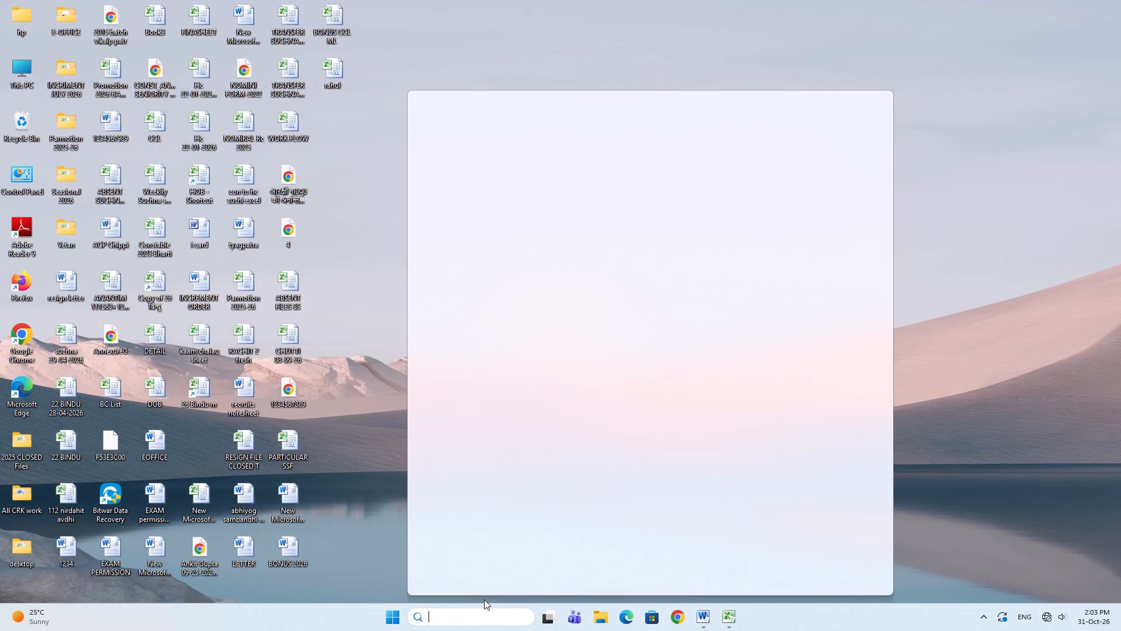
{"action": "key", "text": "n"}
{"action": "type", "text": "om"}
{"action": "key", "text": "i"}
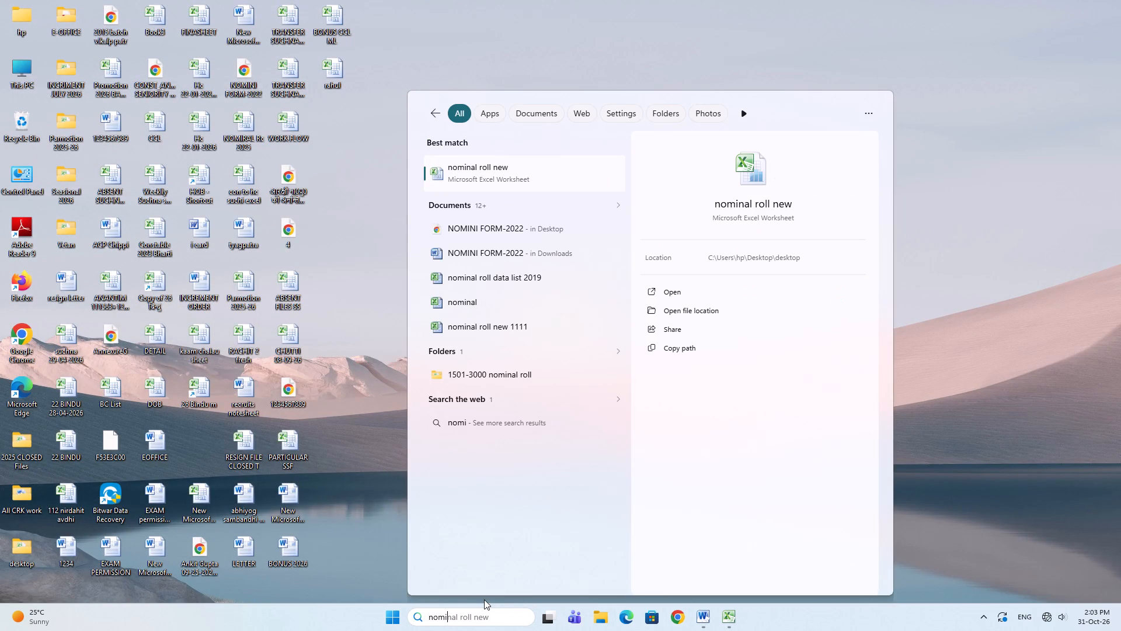
{"action": "left_click", "coordinate": [756, 174]}
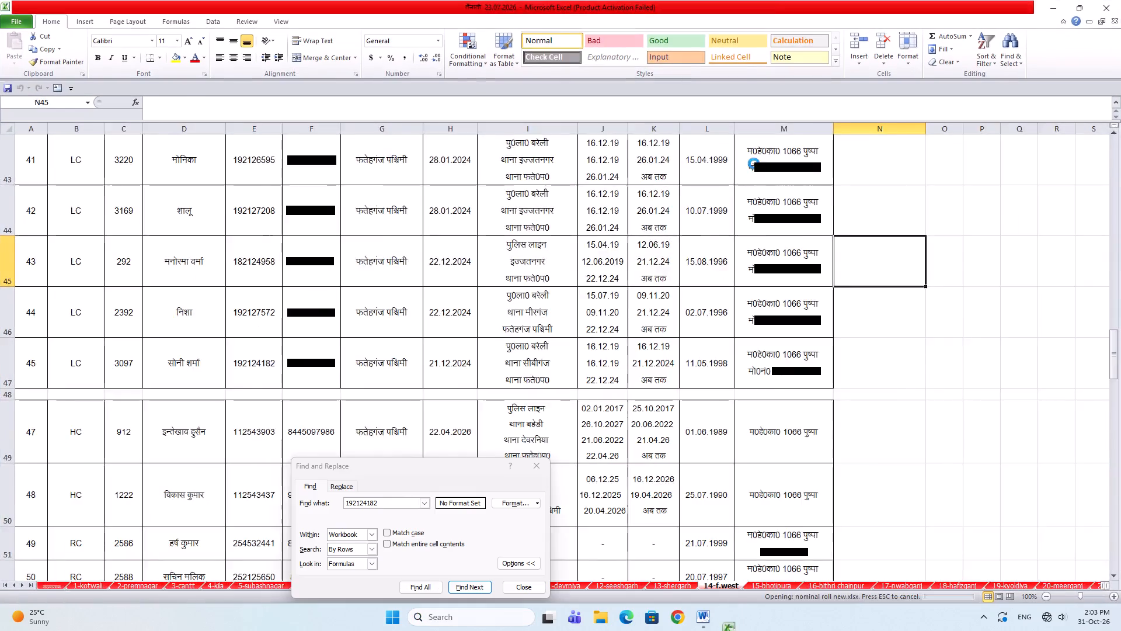
{"action": "left_click", "coordinate": [540, 467]}
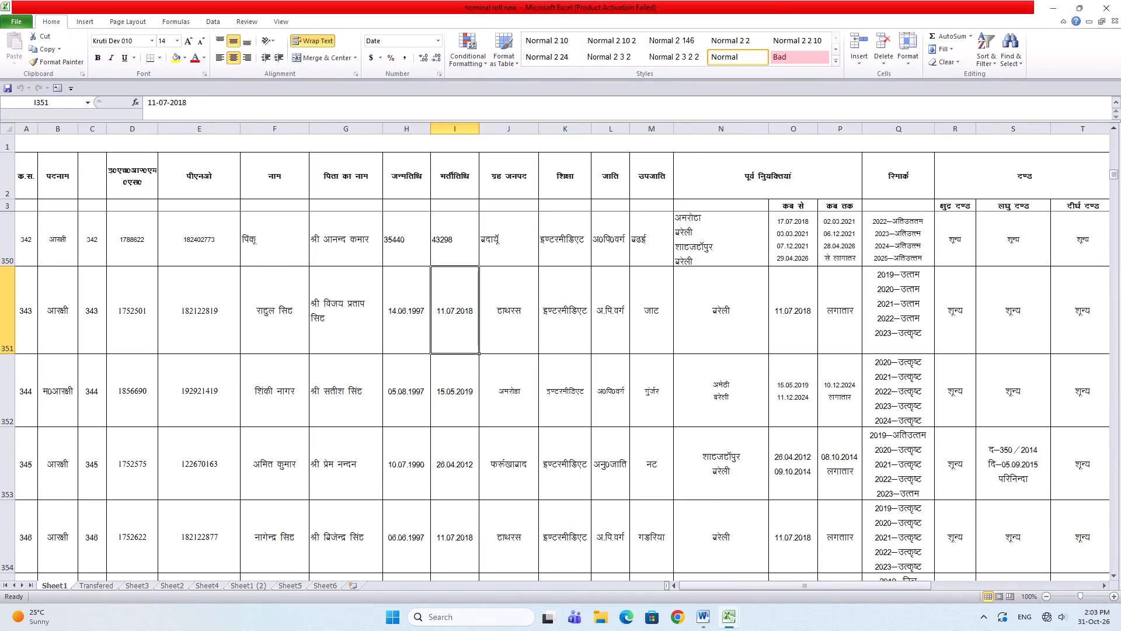
Search the पीएनओ column of the nominal roll for the PNO of the first 13.06.2025 entry.
{"action": "left_click", "coordinate": [213, 130]}
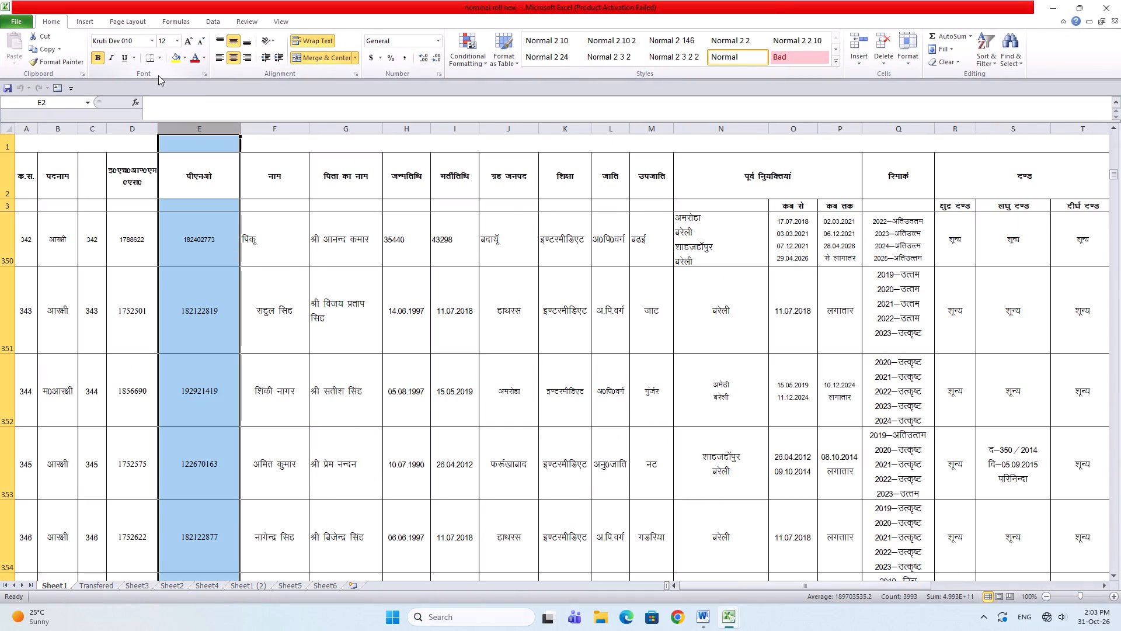
{"action": "key", "text": "ctrl+f"}
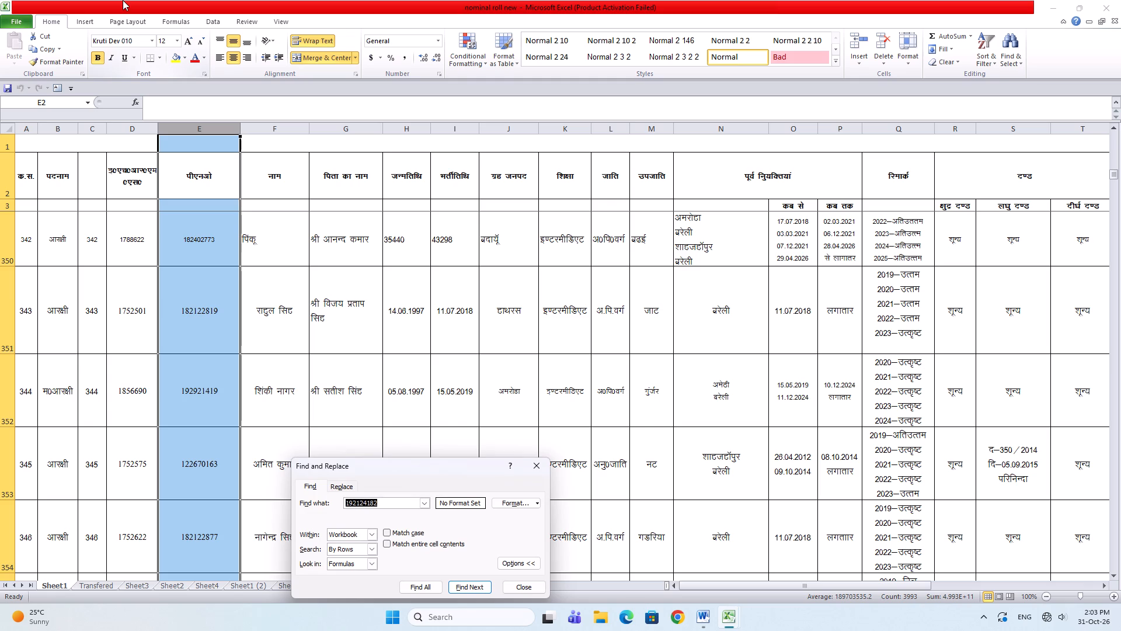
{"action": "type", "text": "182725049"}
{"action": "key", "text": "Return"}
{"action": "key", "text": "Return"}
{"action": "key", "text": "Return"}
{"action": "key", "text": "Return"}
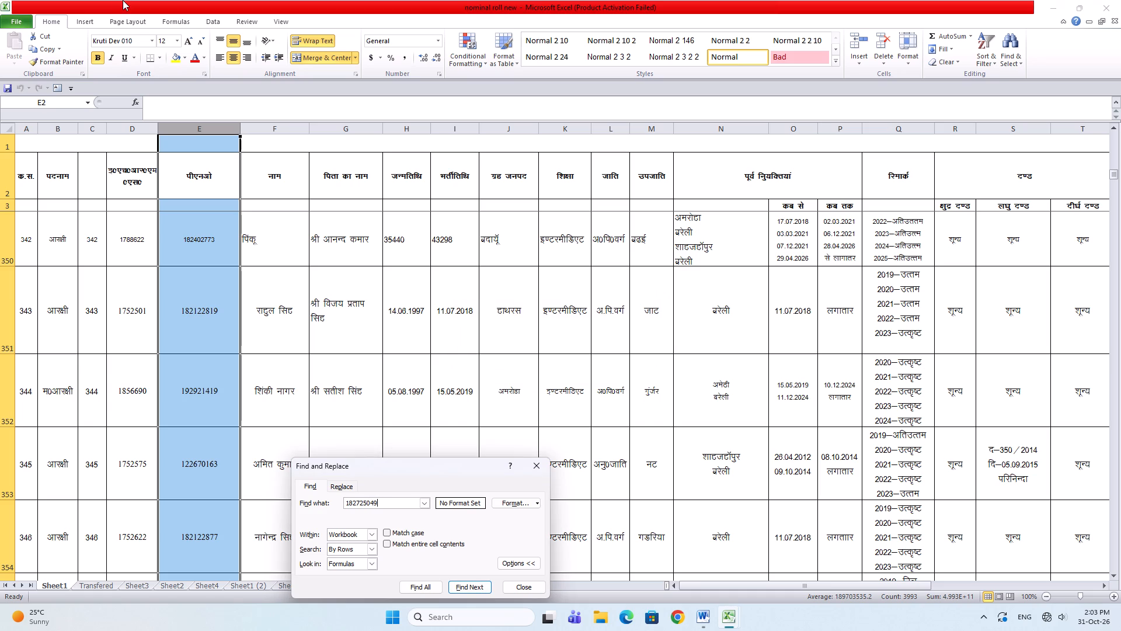
Replace the search term with a different PNO for entry 2736, find it and select its whole row.
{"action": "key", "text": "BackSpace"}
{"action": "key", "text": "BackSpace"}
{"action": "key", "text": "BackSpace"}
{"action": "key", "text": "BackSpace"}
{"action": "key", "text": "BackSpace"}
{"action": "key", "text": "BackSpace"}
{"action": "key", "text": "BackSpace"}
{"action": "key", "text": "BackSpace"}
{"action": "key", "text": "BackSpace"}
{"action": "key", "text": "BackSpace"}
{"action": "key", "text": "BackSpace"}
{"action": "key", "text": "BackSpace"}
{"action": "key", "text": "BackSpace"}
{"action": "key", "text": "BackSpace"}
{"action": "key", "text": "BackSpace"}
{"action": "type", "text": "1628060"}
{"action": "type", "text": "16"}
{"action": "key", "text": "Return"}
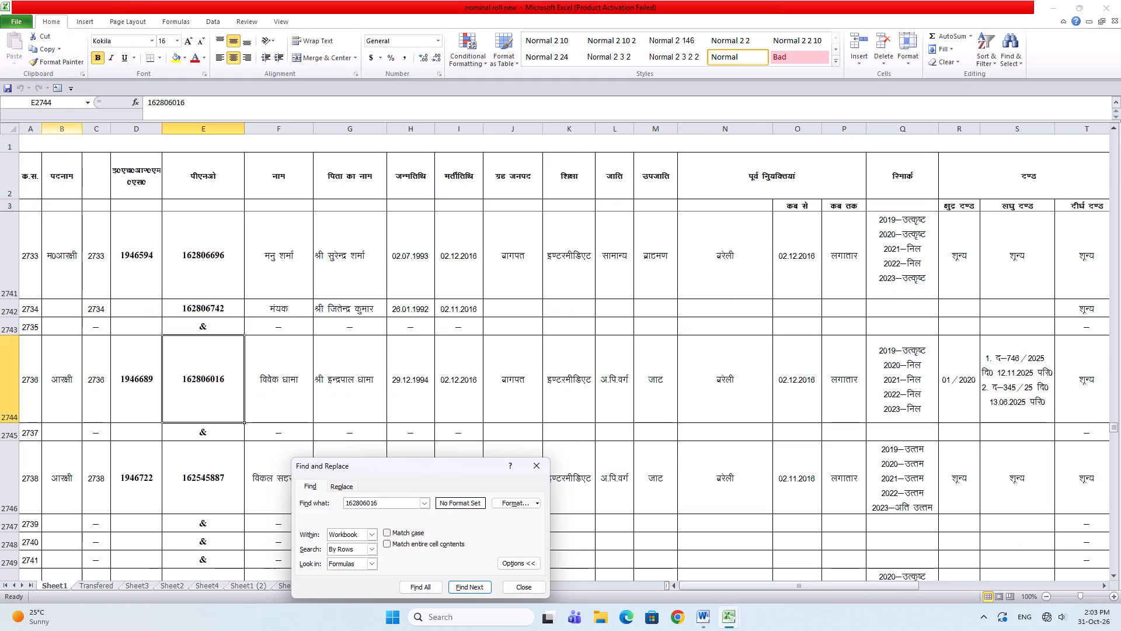
{"action": "left_click", "coordinate": [7, 369]}
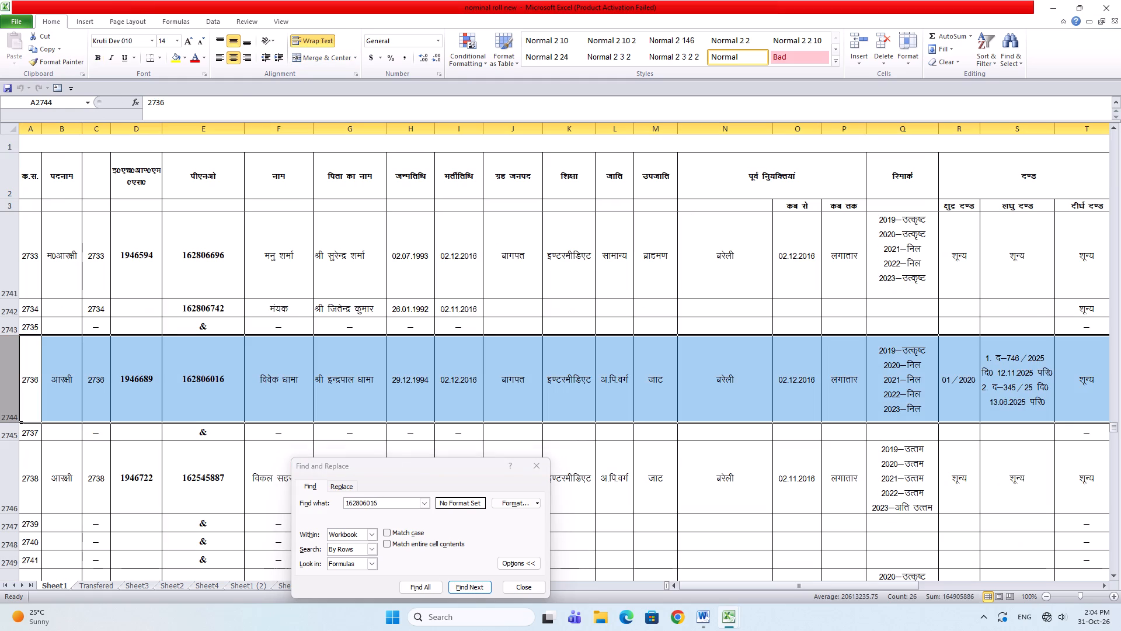
Switch back to the BONUS 2026 document and insert a blank table row below entry 1876 dated 04.12.2025.
{"action": "key", "text": "alt+Tab"}
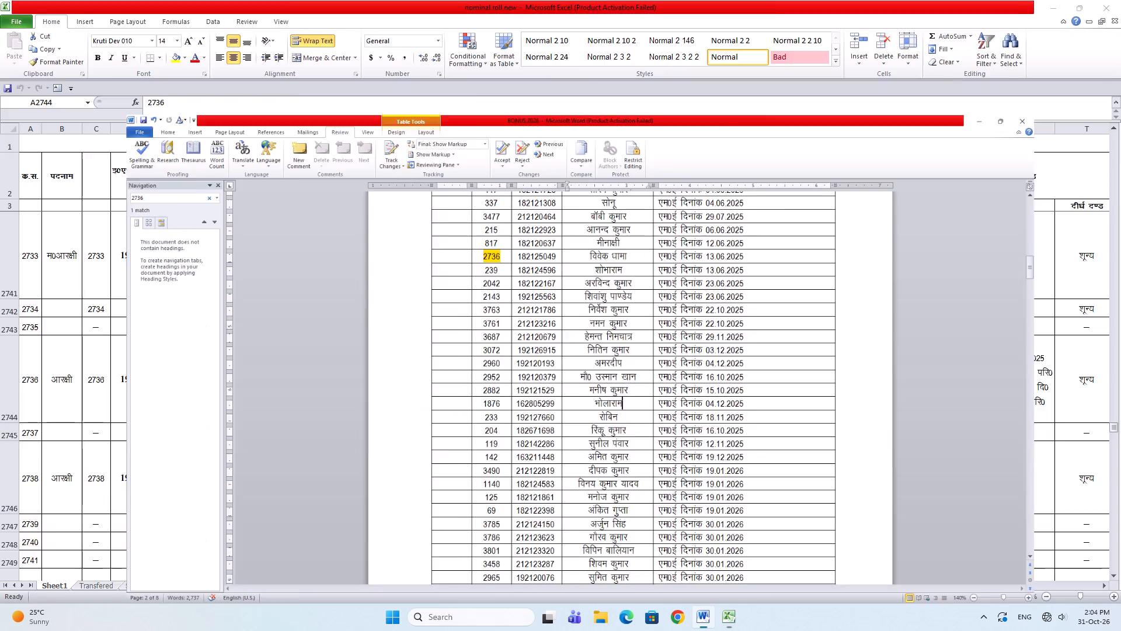
{"action": "left_click", "coordinate": [580, 178]}
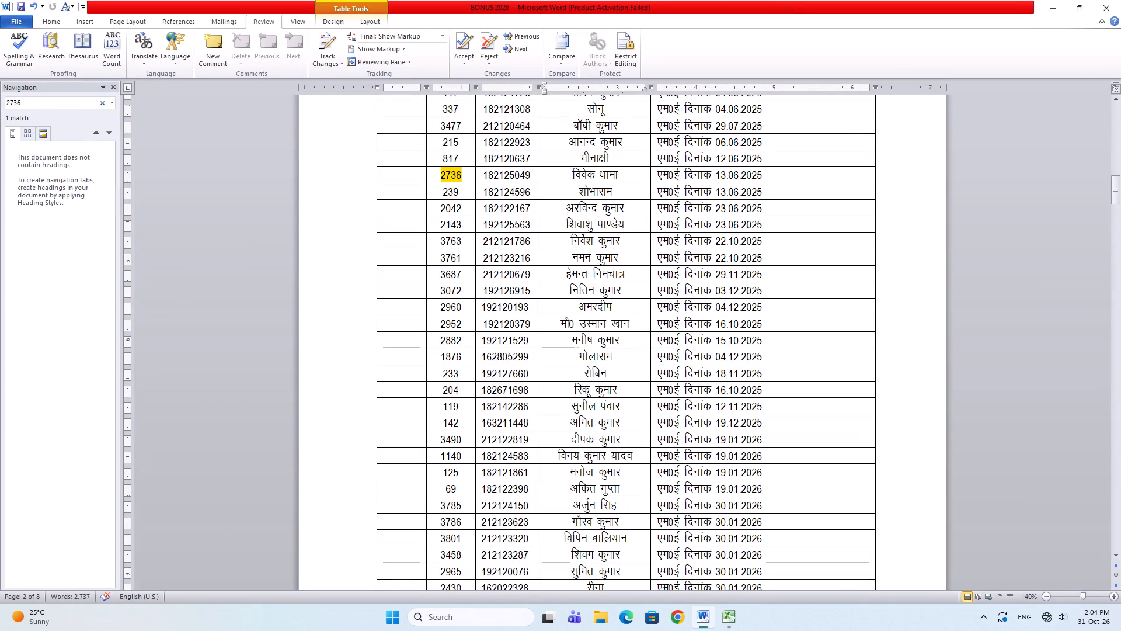
{"action": "left_click", "coordinate": [591, 365]}
{"action": "left_click", "coordinate": [814, 356]}
{"action": "right_click", "coordinate": [804, 354]}
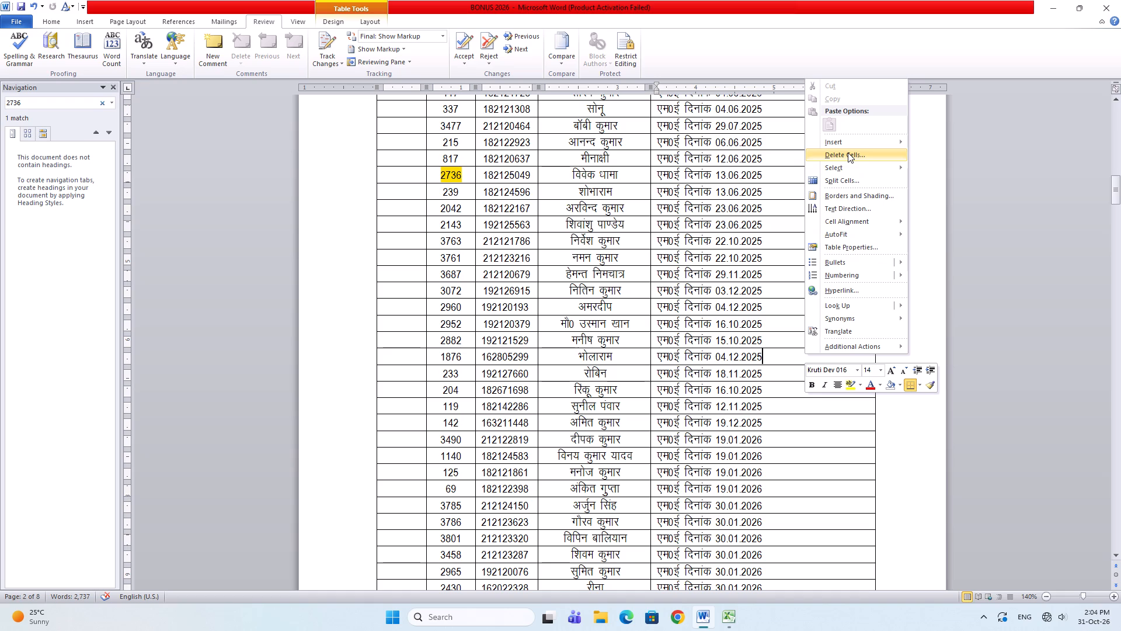
{"action": "left_click", "coordinate": [845, 145]}
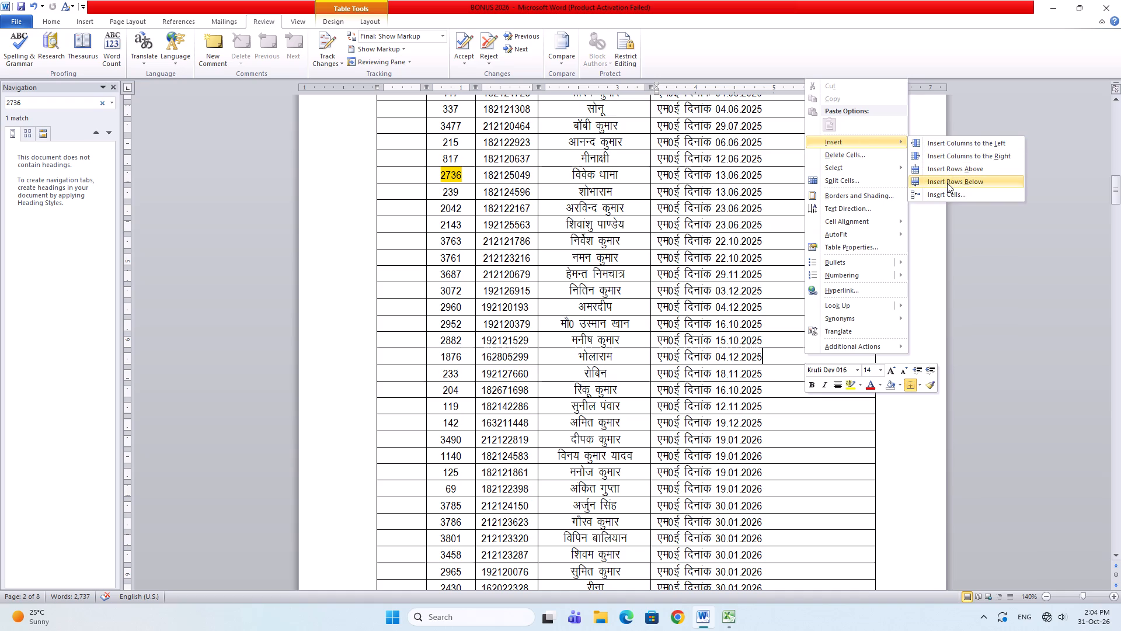
{"action": "left_click", "coordinate": [947, 183]}
{"action": "left_click", "coordinate": [573, 370]}
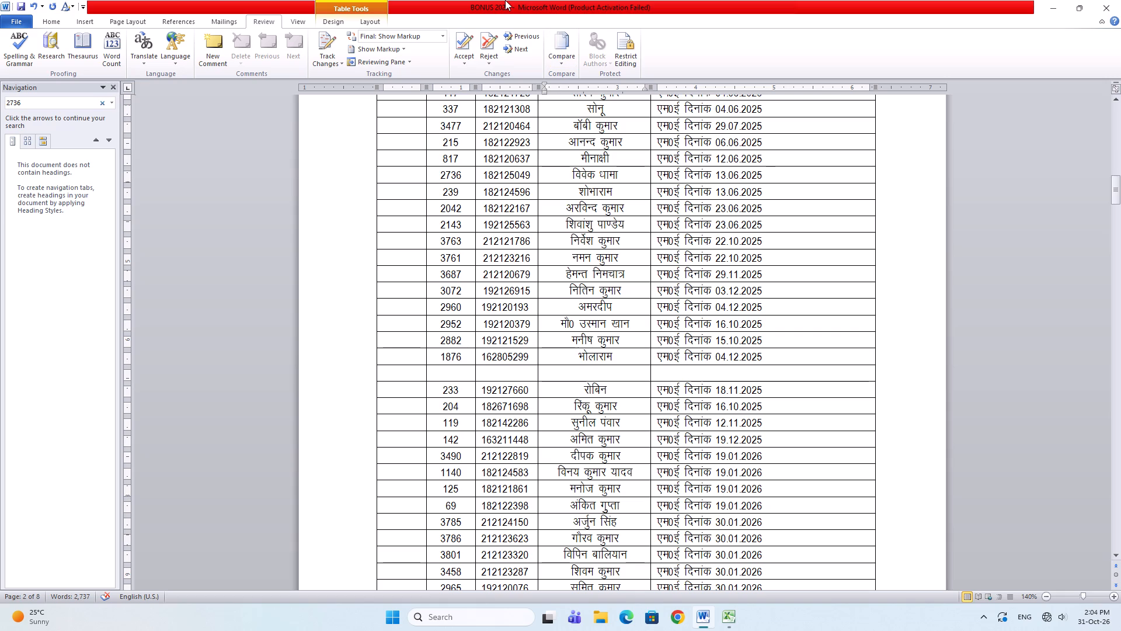
Save the BONUS 2026 document.
{"action": "key", "text": "ctrl+s"}
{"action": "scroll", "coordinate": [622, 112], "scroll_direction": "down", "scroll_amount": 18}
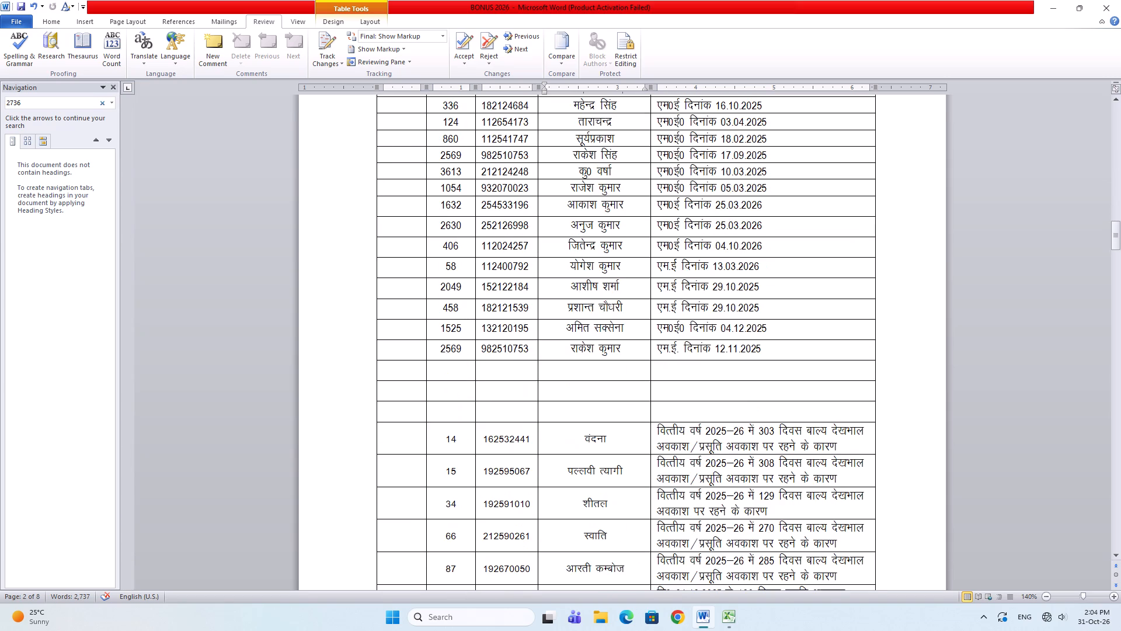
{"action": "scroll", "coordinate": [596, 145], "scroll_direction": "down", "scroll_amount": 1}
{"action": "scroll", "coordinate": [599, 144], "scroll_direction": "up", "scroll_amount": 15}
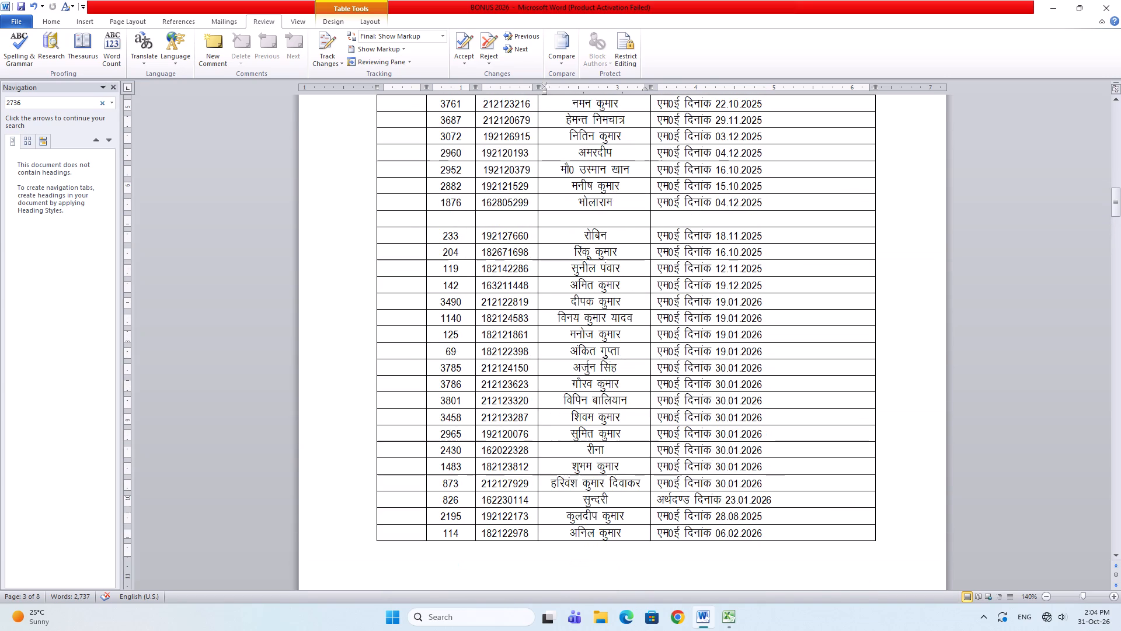
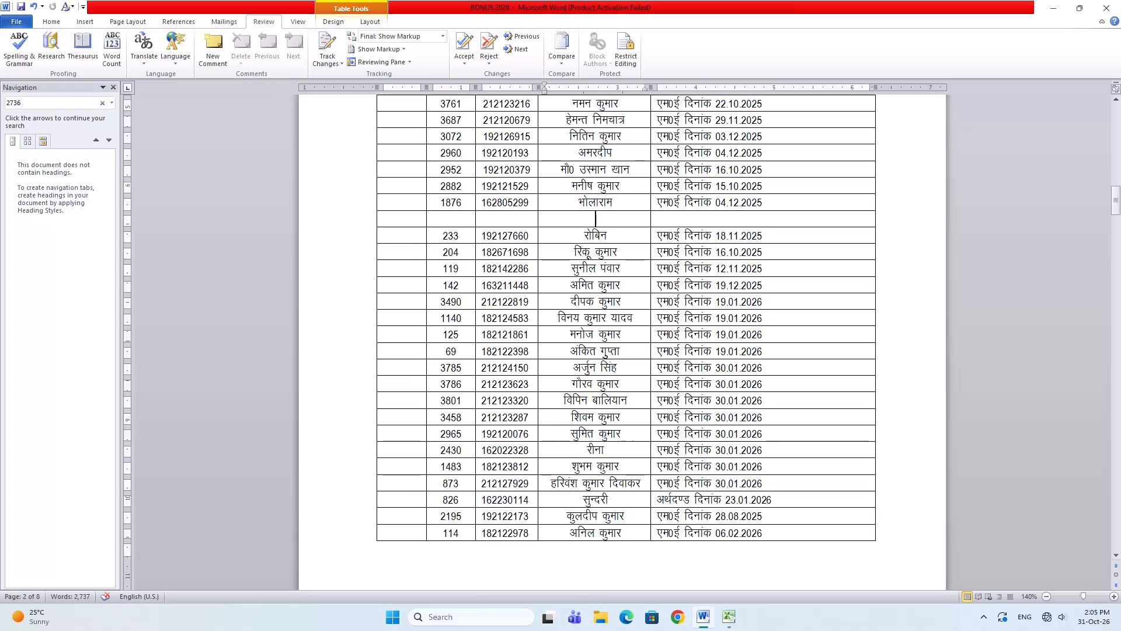
Replace the PNO of entry 2736 dated 13.06.2025 with the one from the nominal roll and save the document.
{"action": "scroll", "coordinate": [496, 191], "scroll_direction": "up", "scroll_amount": 6}
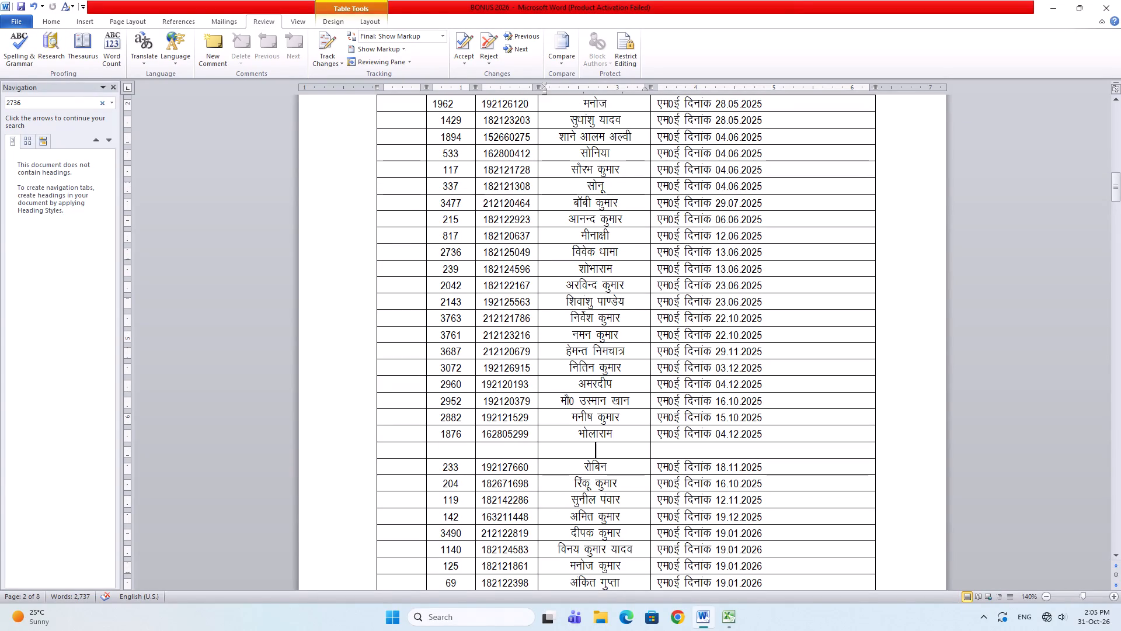
{"action": "left_click_drag", "start_coordinate": [484, 251], "coordinate": [530, 252]}
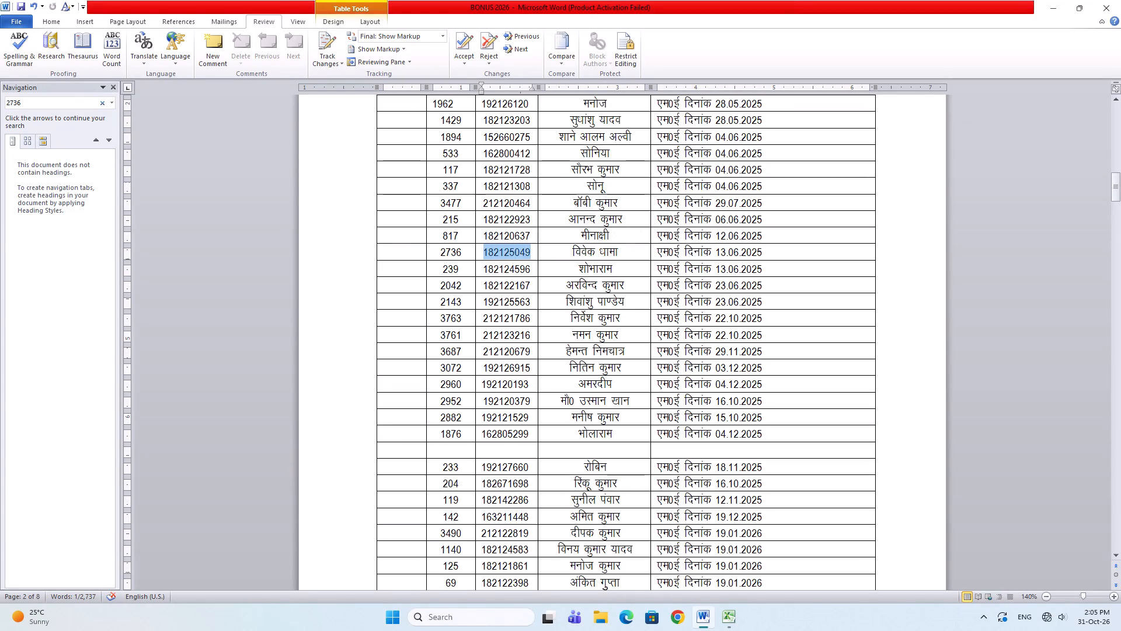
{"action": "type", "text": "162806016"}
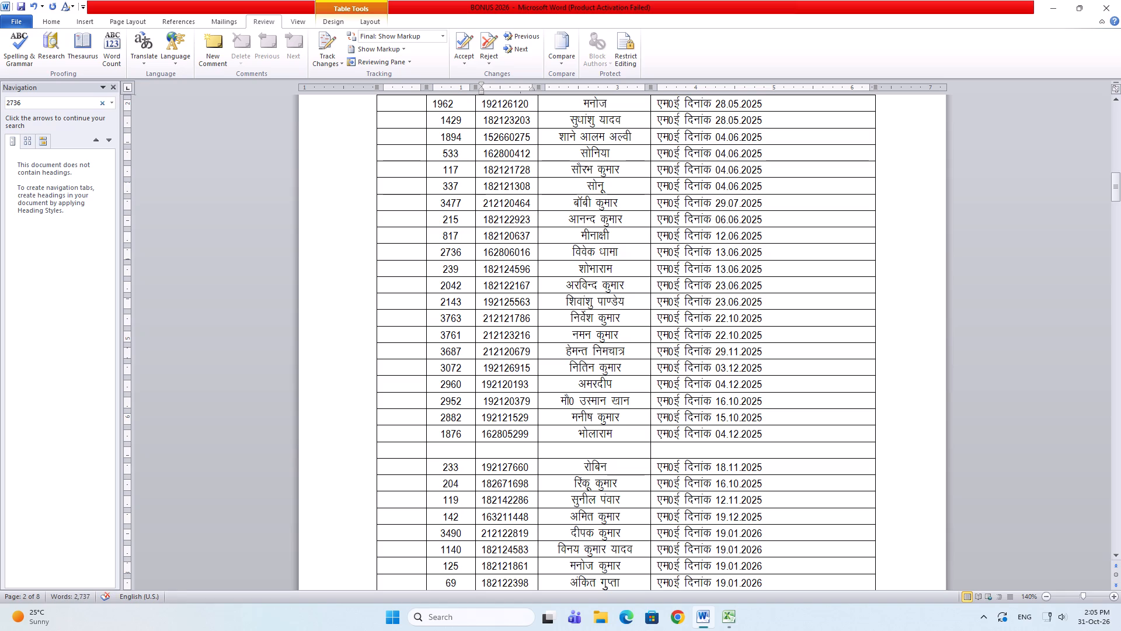
{"action": "left_click", "coordinate": [601, 250]}
{"action": "key", "text": "ctrl+s"}
Delete the blank table row below entry 1876 dated 04.12.2025.
{"action": "left_click_drag", "start_coordinate": [417, 448], "coordinate": [760, 443]}
{"action": "right_click", "coordinate": [759, 445]}
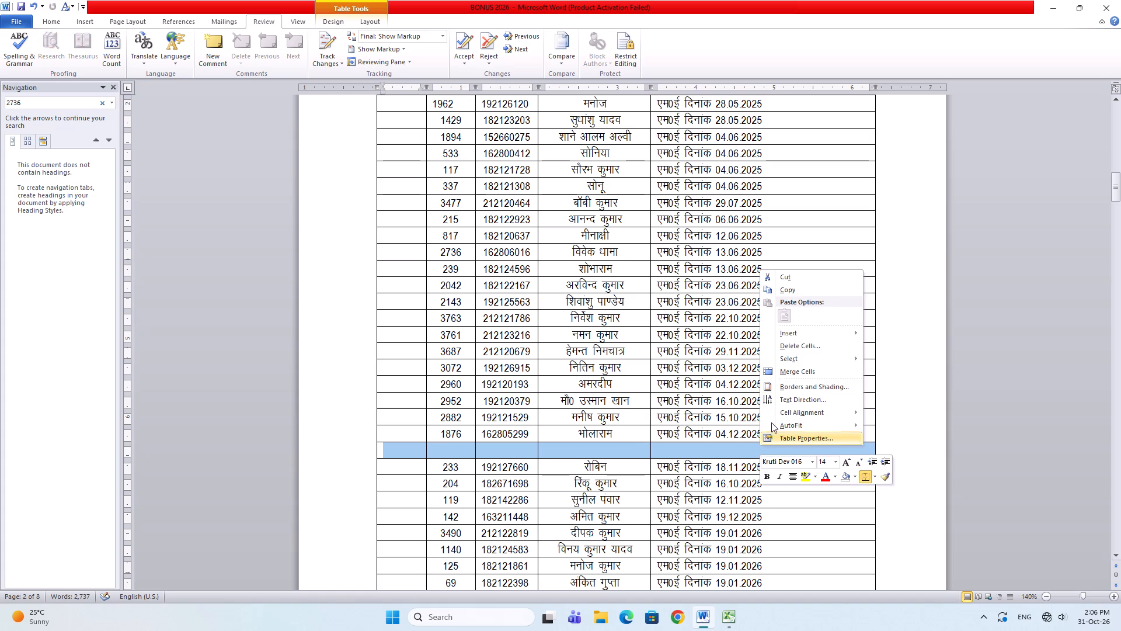
{"action": "left_click", "coordinate": [788, 348]}
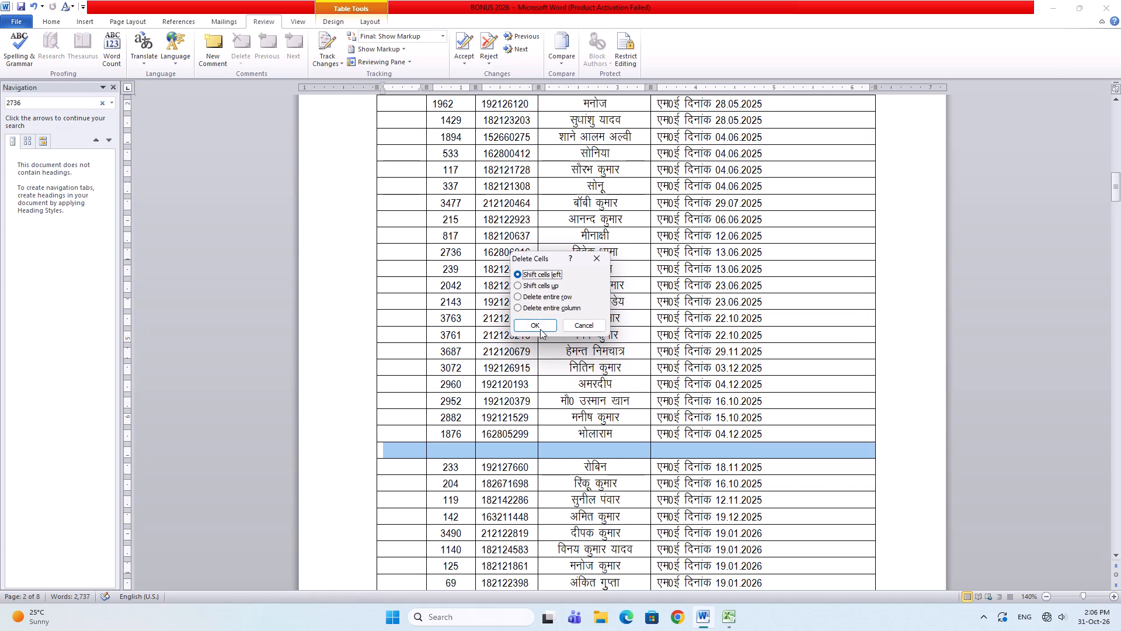
{"action": "left_click", "coordinate": [539, 328]}
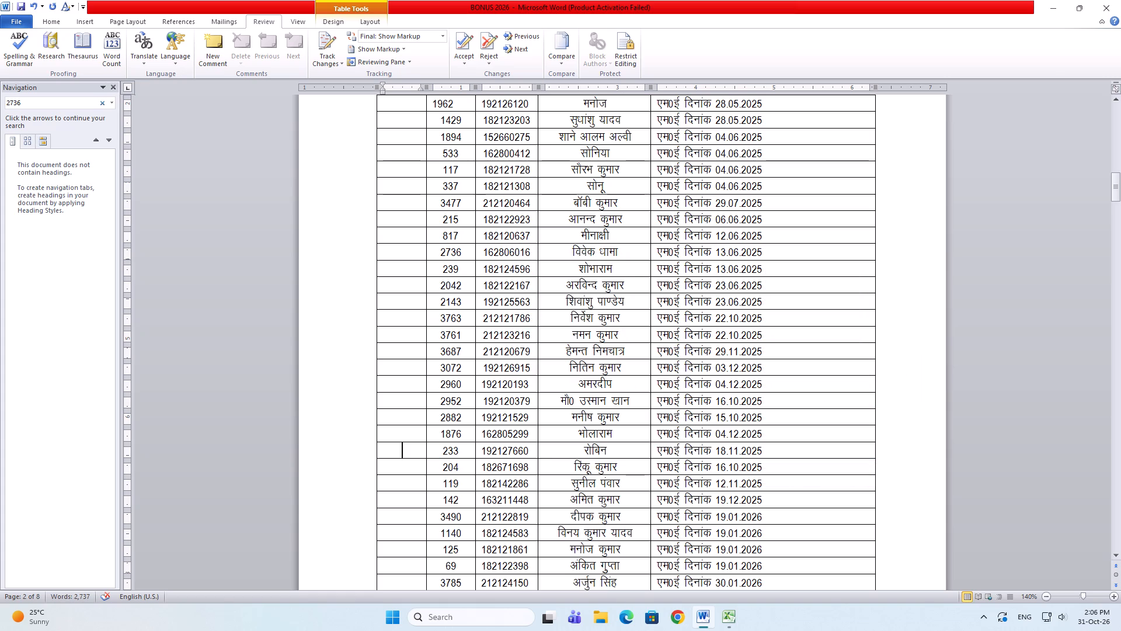
Check the numbers, names and dates row by row from entry 233 dated 18.11.2025 down to entry 826 dated 23.01.2026.
{"action": "left_click", "coordinate": [550, 455]}
{"action": "key", "text": "Down"}
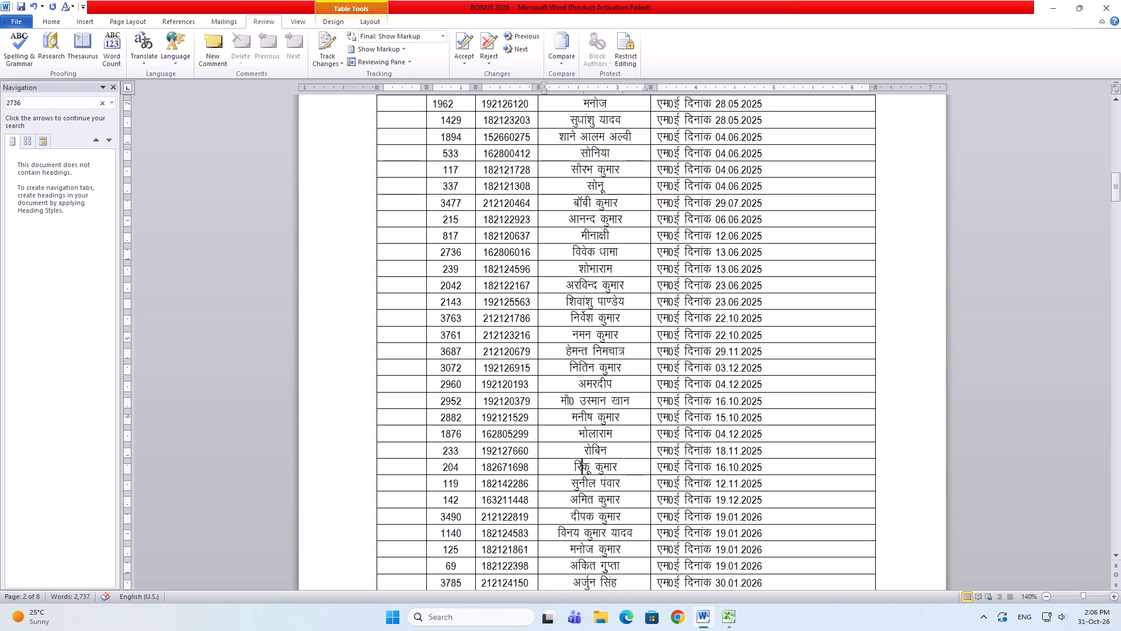
{"action": "key", "text": "Down"}
{"action": "key", "text": "Down"}
{"action": "key", "text": "Down"}
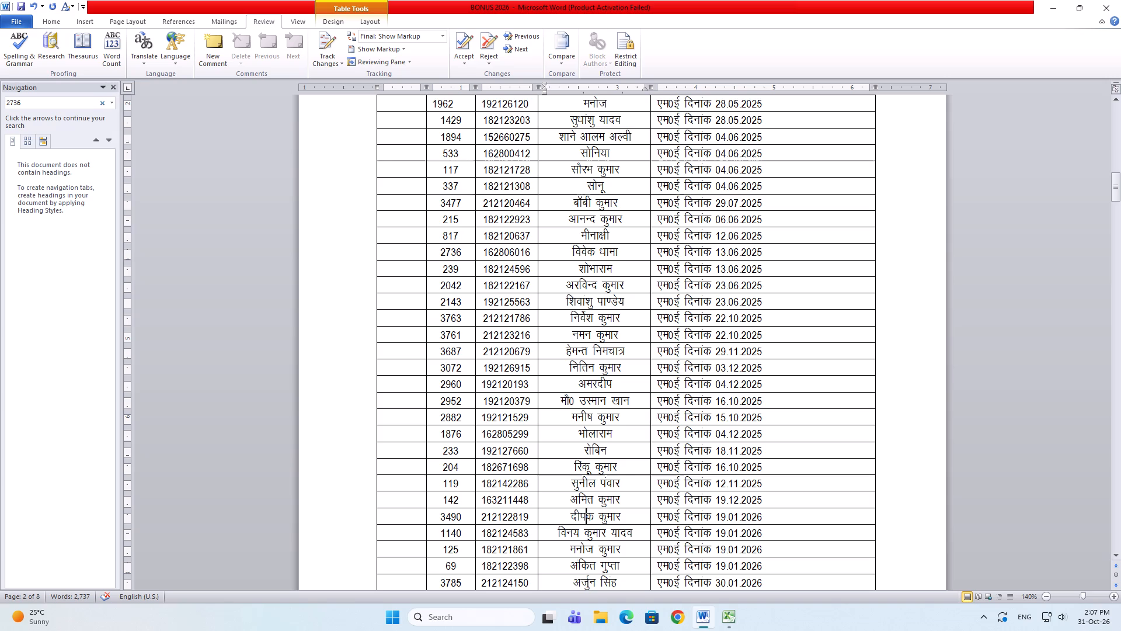
{"action": "key", "text": "Down"}
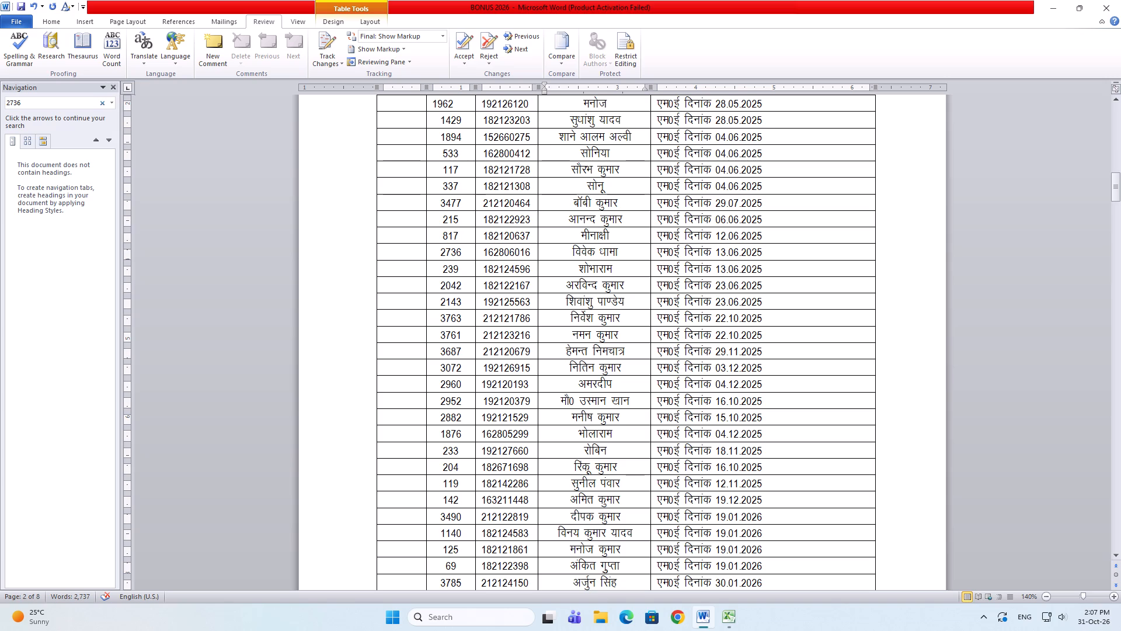
{"action": "scroll", "coordinate": [589, 300], "scroll_direction": "down", "scroll_amount": 6}
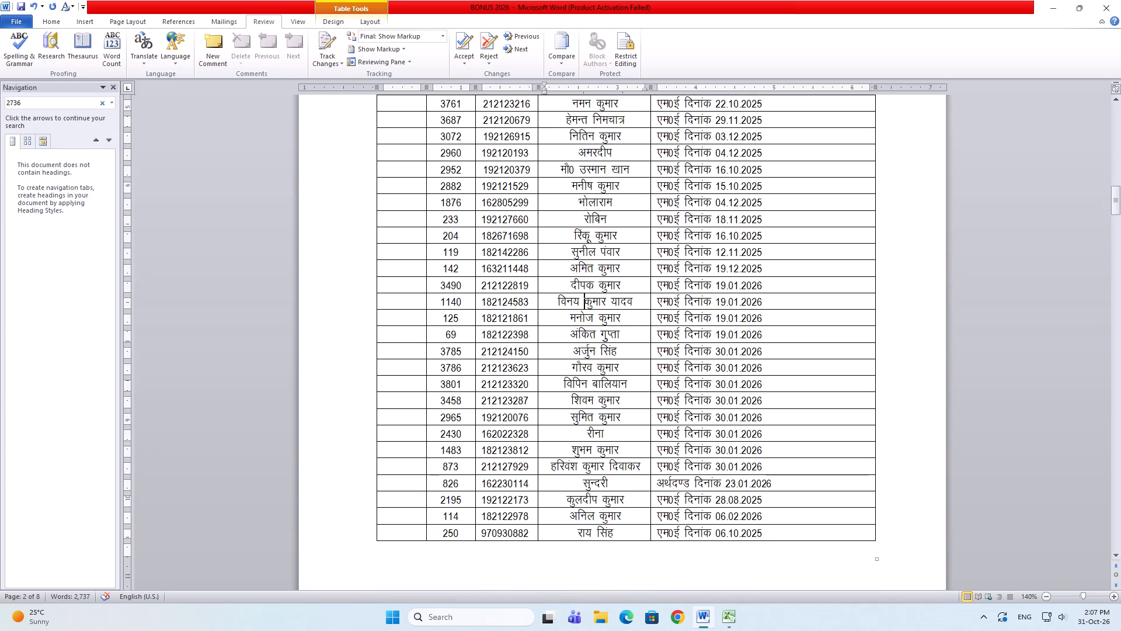
{"action": "left_click", "coordinate": [559, 299]}
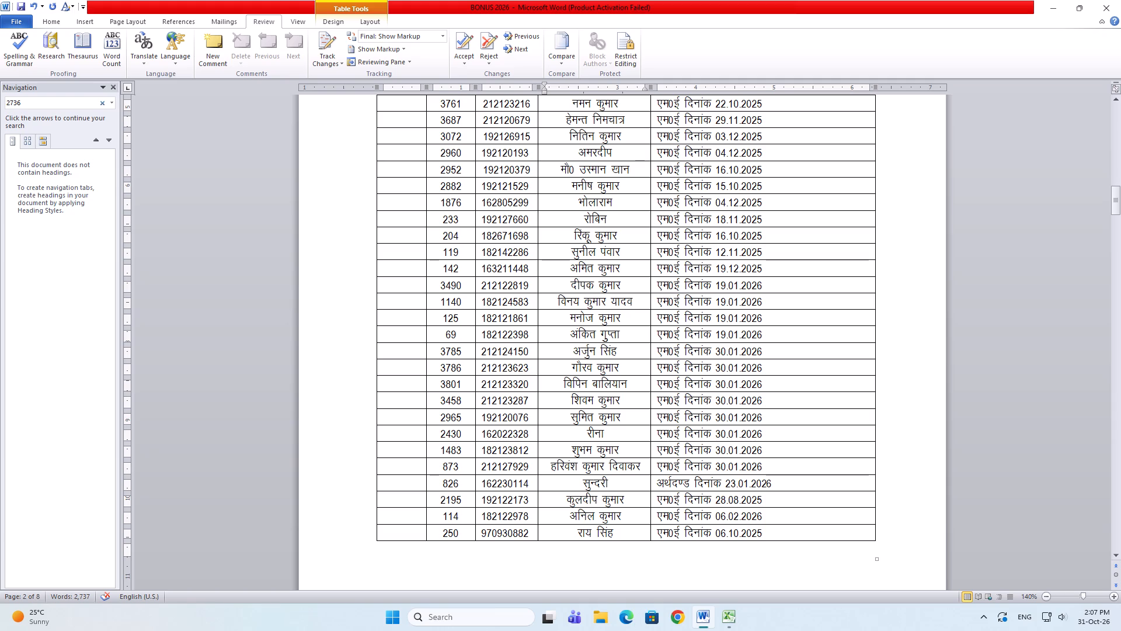
{"action": "key", "text": "Down"}
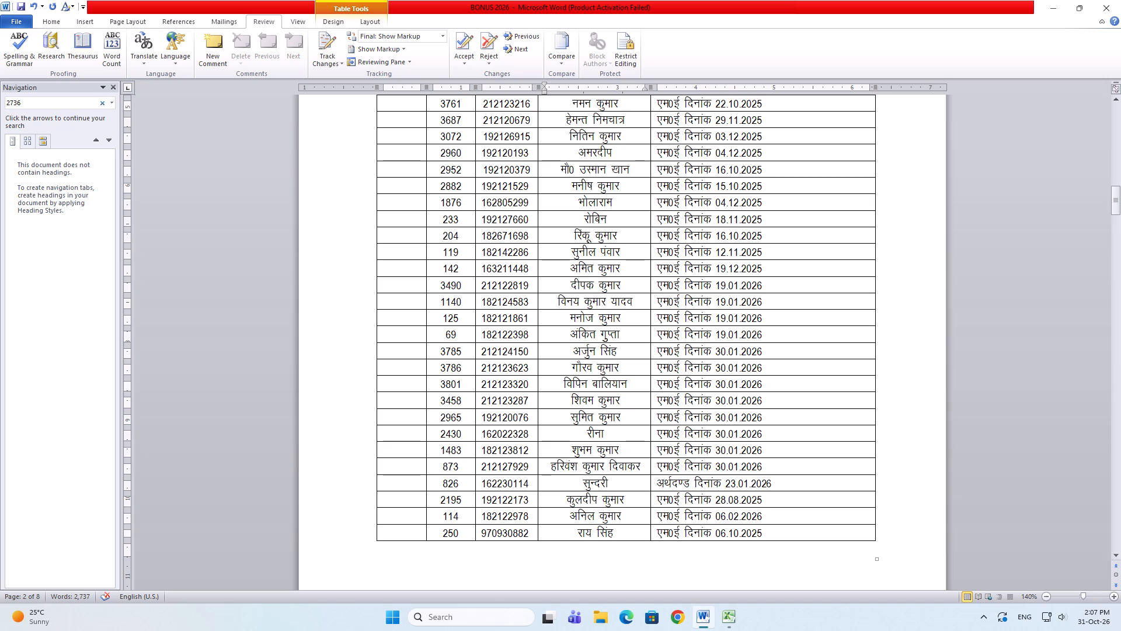
{"action": "scroll", "coordinate": [625, 287], "scroll_direction": "down", "scroll_amount": 7}
{"action": "scroll", "coordinate": [622, 287], "scroll_direction": "up", "scroll_amount": 1}
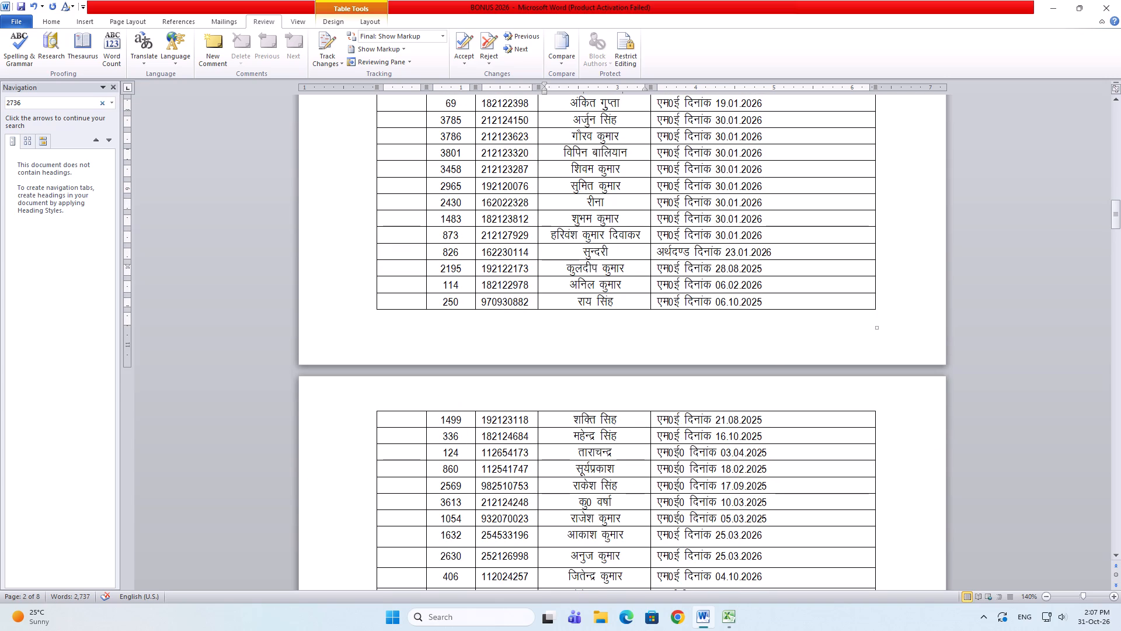
{"action": "key", "text": "Down"}
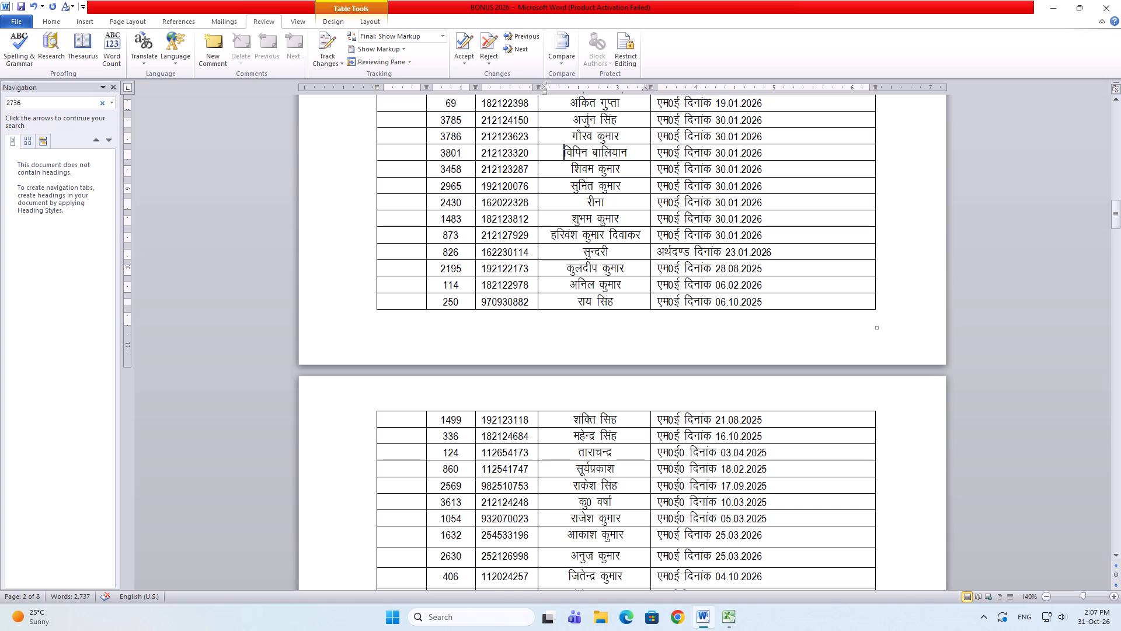
{"action": "key", "text": "Down"}
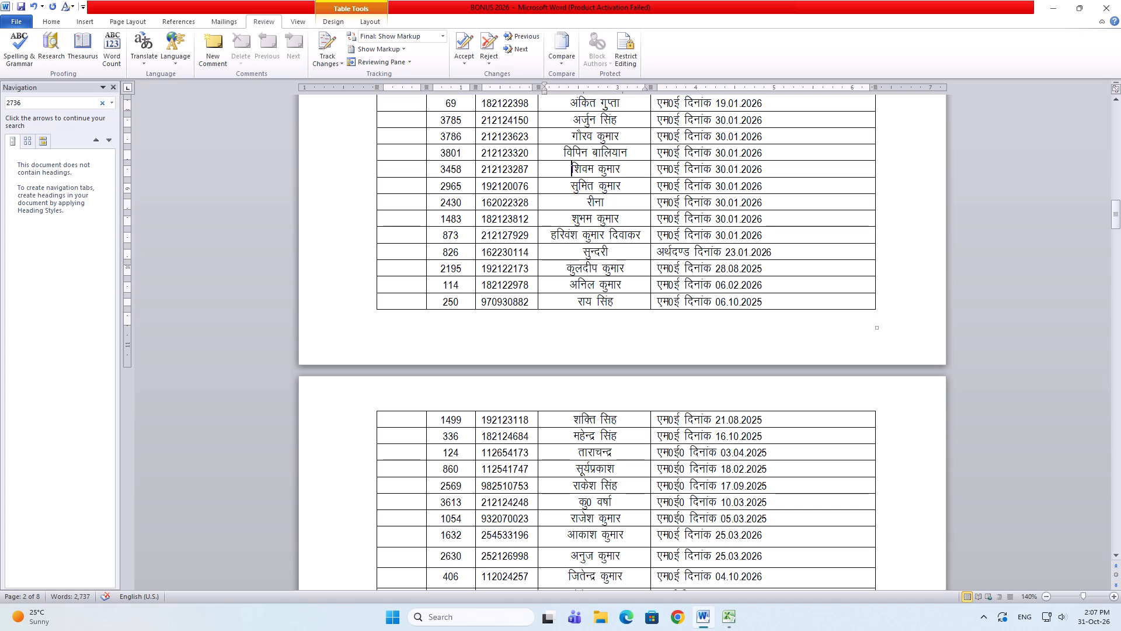
{"action": "key", "text": "Down"}
{"action": "key", "text": "Down"}
{"action": "key", "text": "Down"}
{"action": "key", "text": "Down"}
{"action": "key", "text": "Down"}
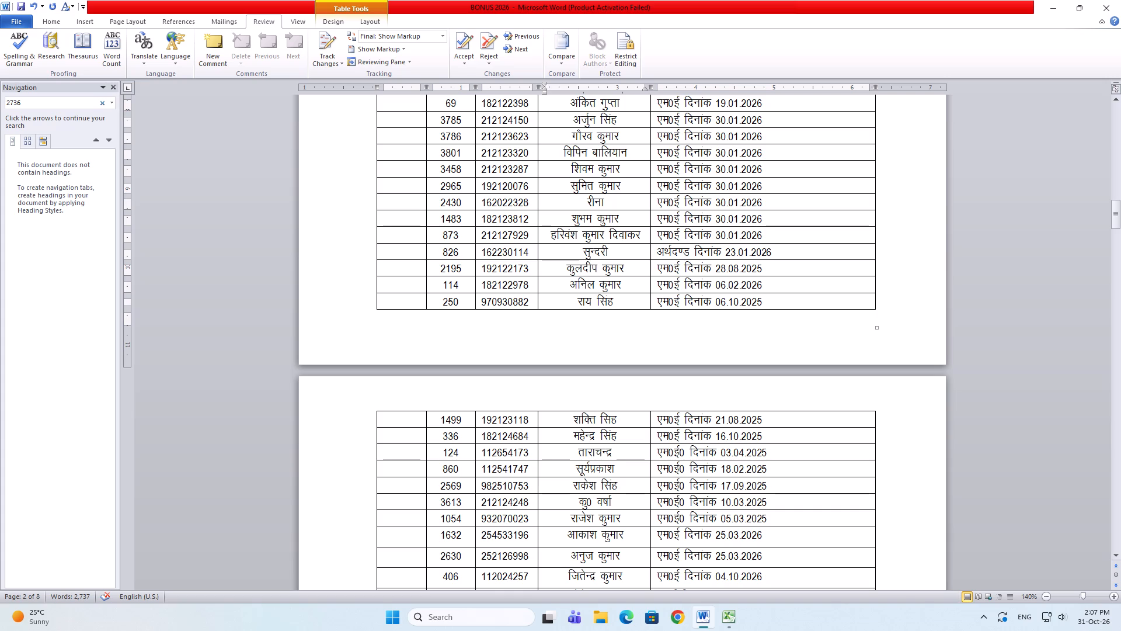
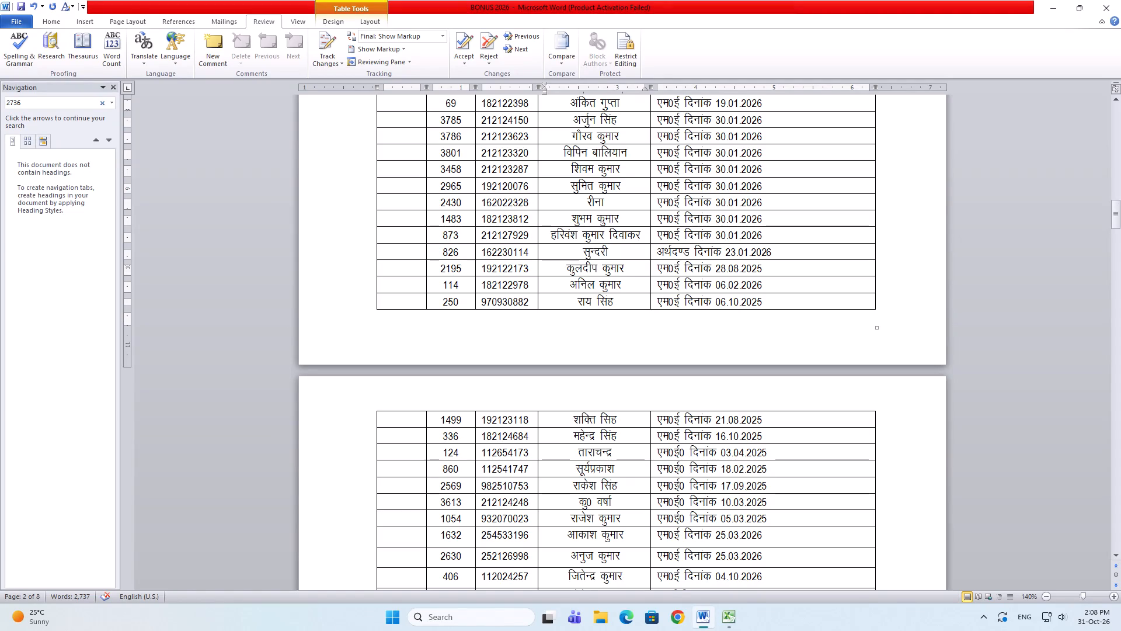
Insert a table row above entry 826 dated 23.01.2026 and enter number 1021 in it.
{"action": "left_click", "coordinate": [807, 252]}
{"action": "right_click", "coordinate": [807, 252]}
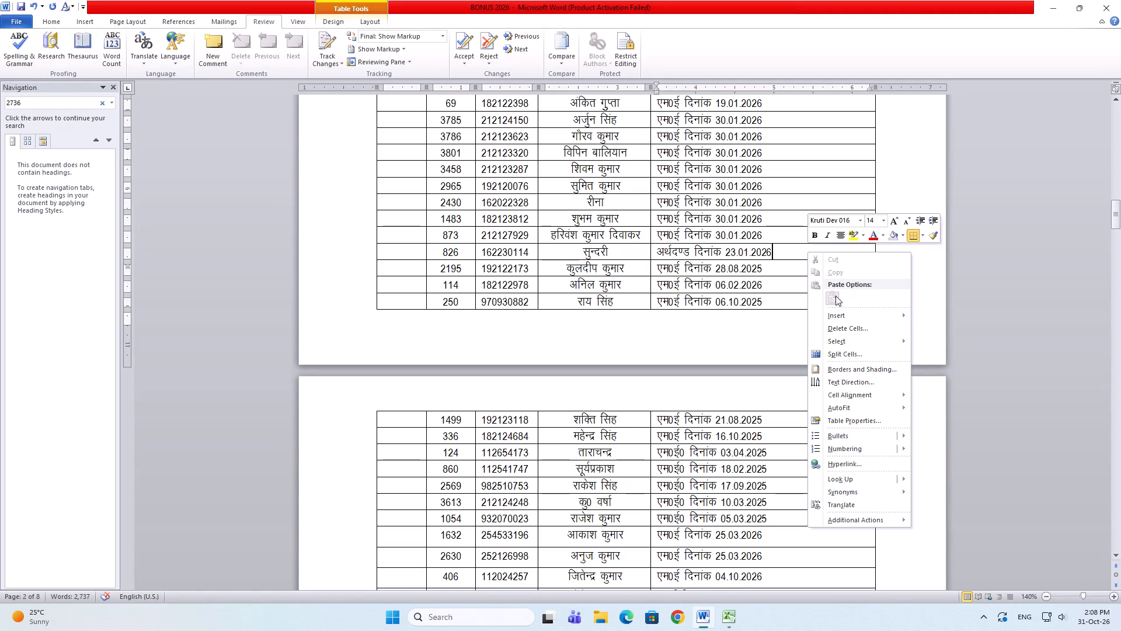
{"action": "left_click", "coordinate": [837, 313]}
{"action": "left_click", "coordinate": [960, 339]}
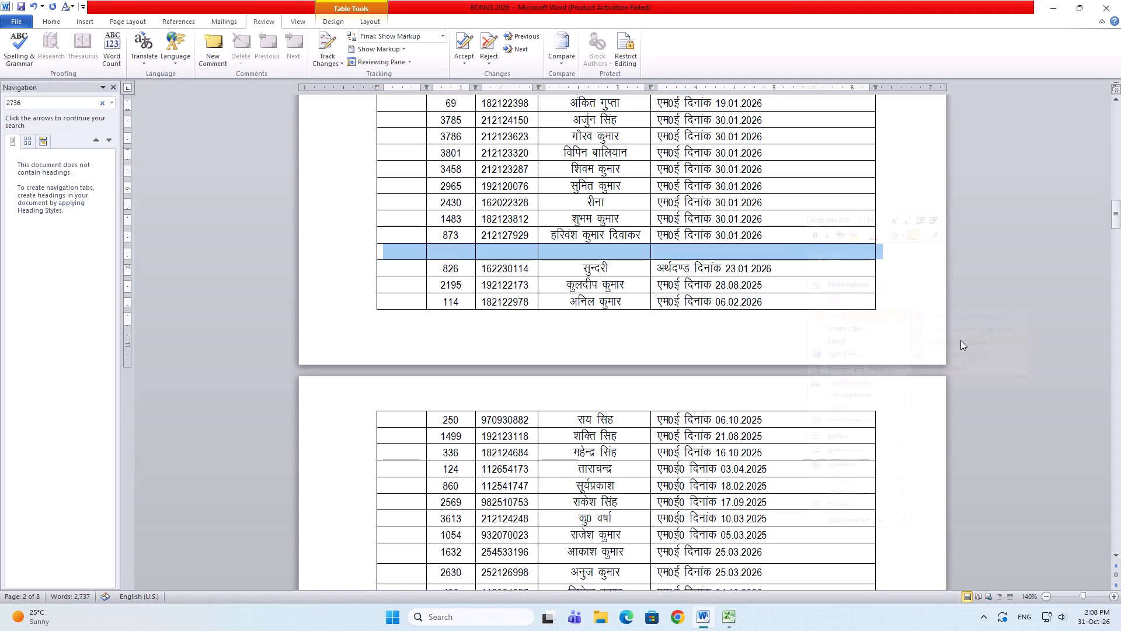
{"action": "left_click", "coordinate": [459, 249]}
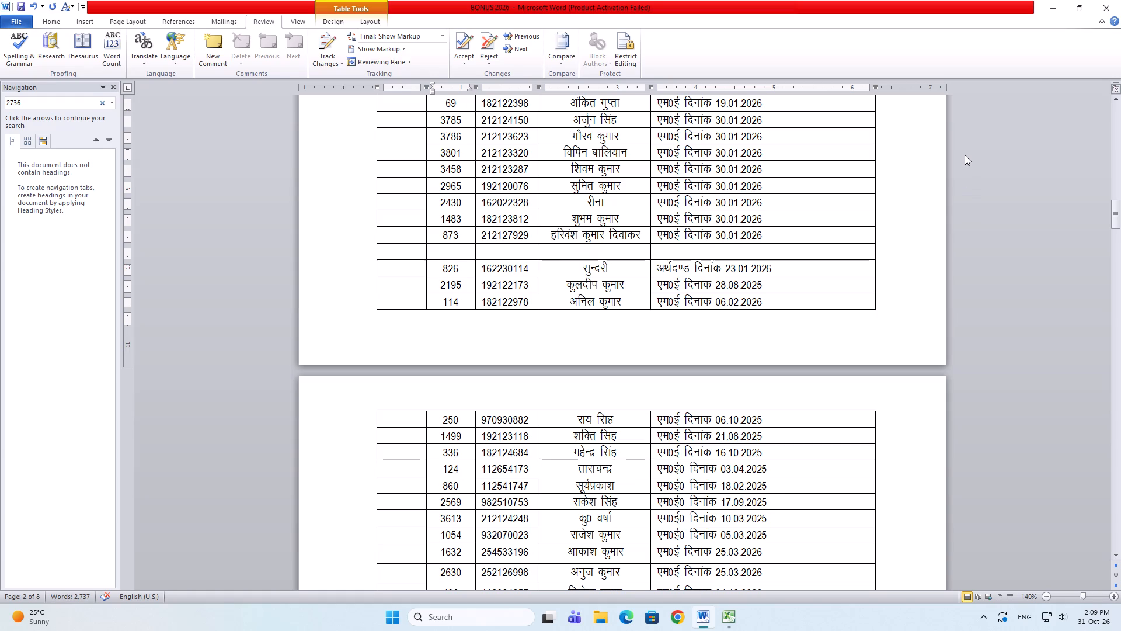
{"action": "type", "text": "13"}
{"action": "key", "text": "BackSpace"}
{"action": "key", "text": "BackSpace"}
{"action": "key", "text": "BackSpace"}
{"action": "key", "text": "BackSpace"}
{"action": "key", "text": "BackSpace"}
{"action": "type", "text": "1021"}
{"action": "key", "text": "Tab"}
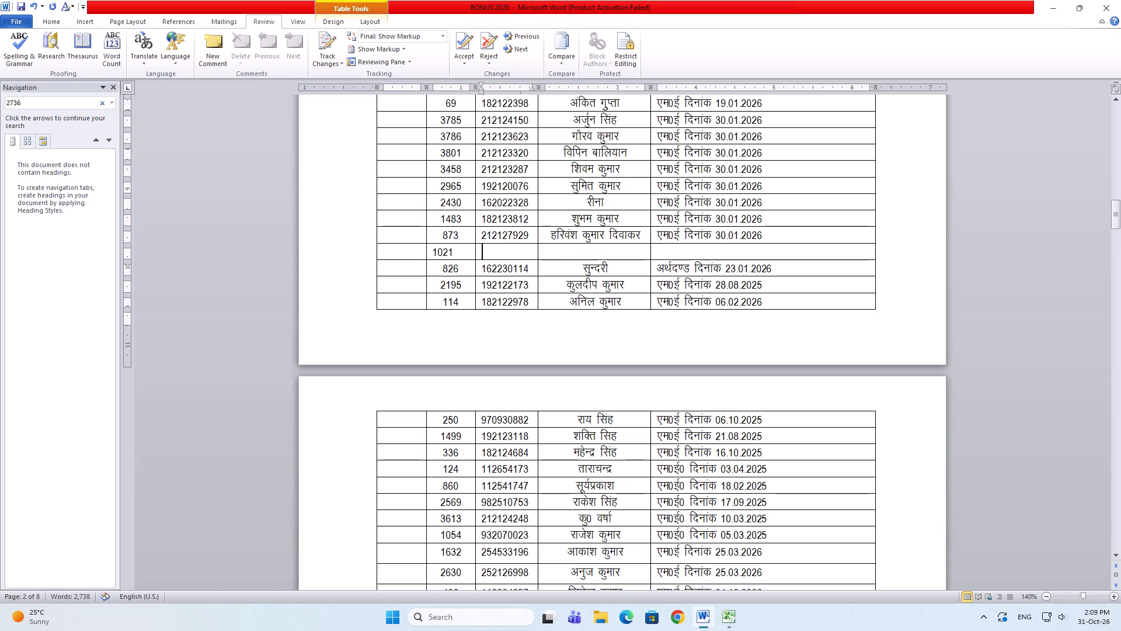
Complete entry 1021 with the person's PNO, name and the remark एम0ई0 दिनांक 13.01.2026, and save the document.
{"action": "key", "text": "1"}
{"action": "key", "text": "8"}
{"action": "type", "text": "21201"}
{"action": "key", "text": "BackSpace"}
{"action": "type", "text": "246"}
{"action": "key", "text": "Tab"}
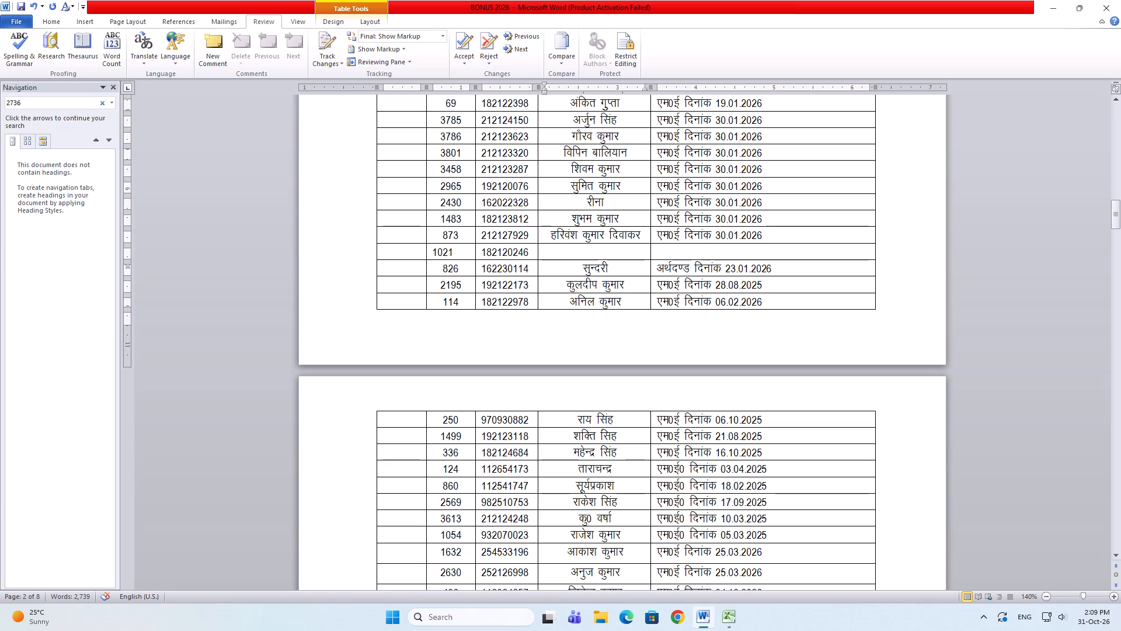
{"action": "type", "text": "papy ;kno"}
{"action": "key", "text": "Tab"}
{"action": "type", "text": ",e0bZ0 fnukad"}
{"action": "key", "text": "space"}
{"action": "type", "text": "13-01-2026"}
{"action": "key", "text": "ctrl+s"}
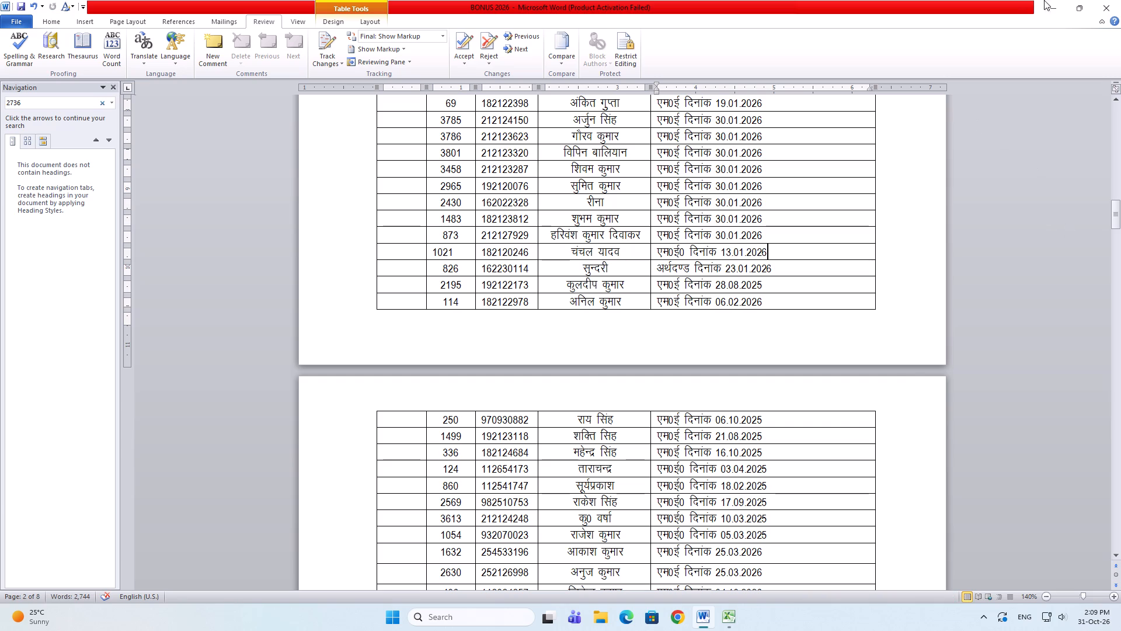
Check the numbers, names and dates row by row from entry 1021 down through the first rows of page 3.
{"action": "left_click", "coordinate": [598, 258]}
{"action": "key", "text": "Down"}
{"action": "left_click", "coordinate": [599, 303]}
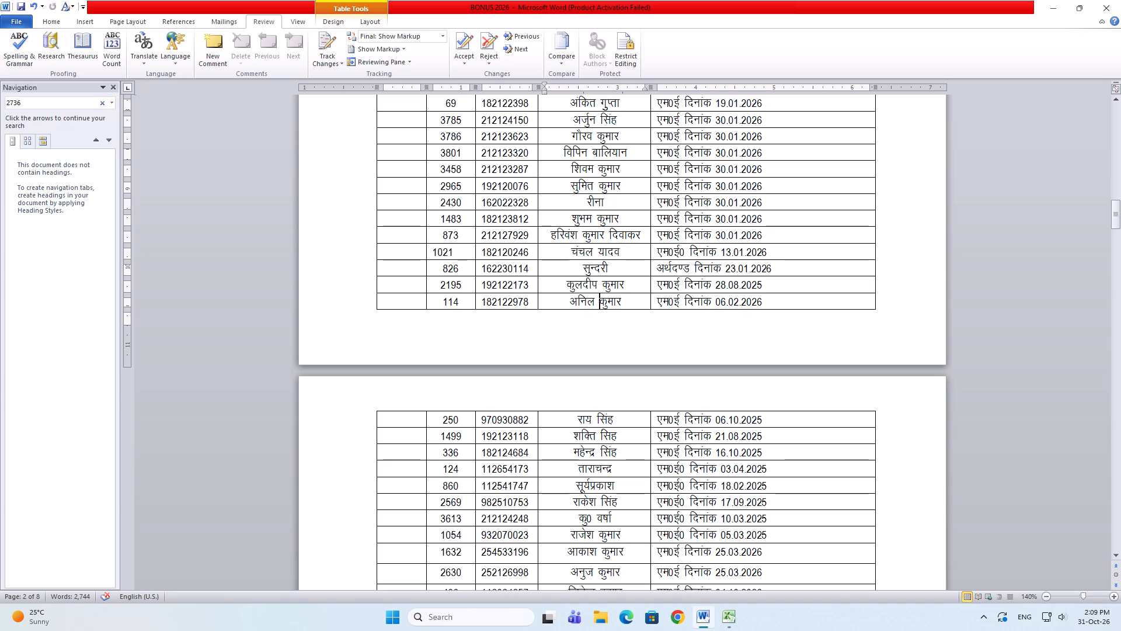
{"action": "left_click", "coordinate": [597, 290]}
{"action": "scroll", "coordinate": [597, 290], "scroll_direction": "down", "scroll_amount": 3}
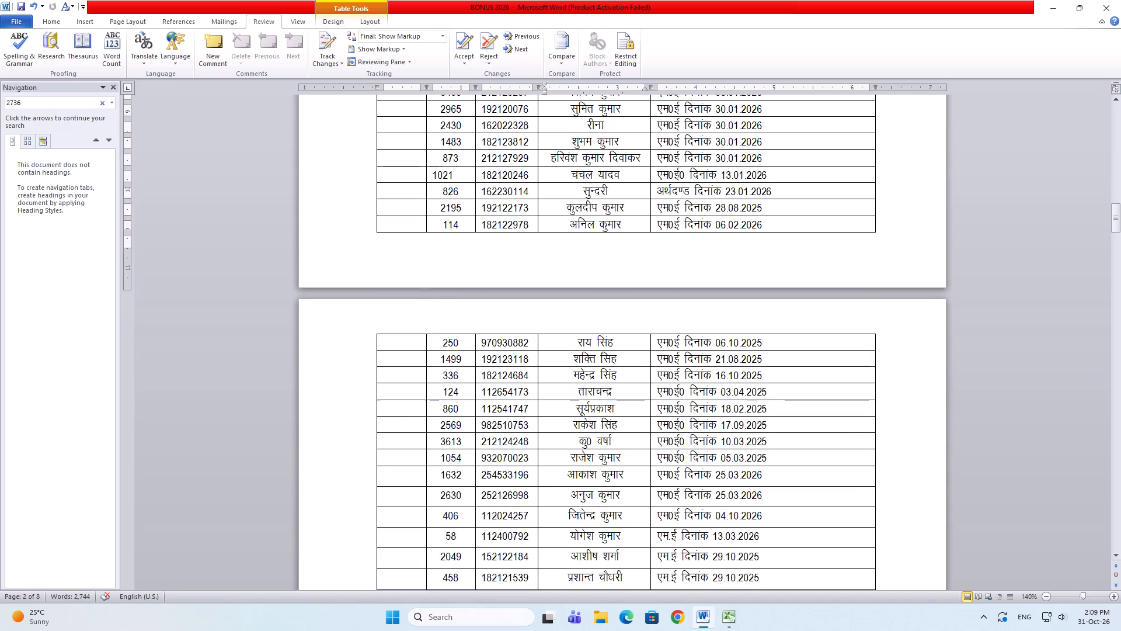
{"action": "scroll", "coordinate": [597, 285], "scroll_direction": "down", "scroll_amount": 4}
{"action": "left_click", "coordinate": [590, 151]}
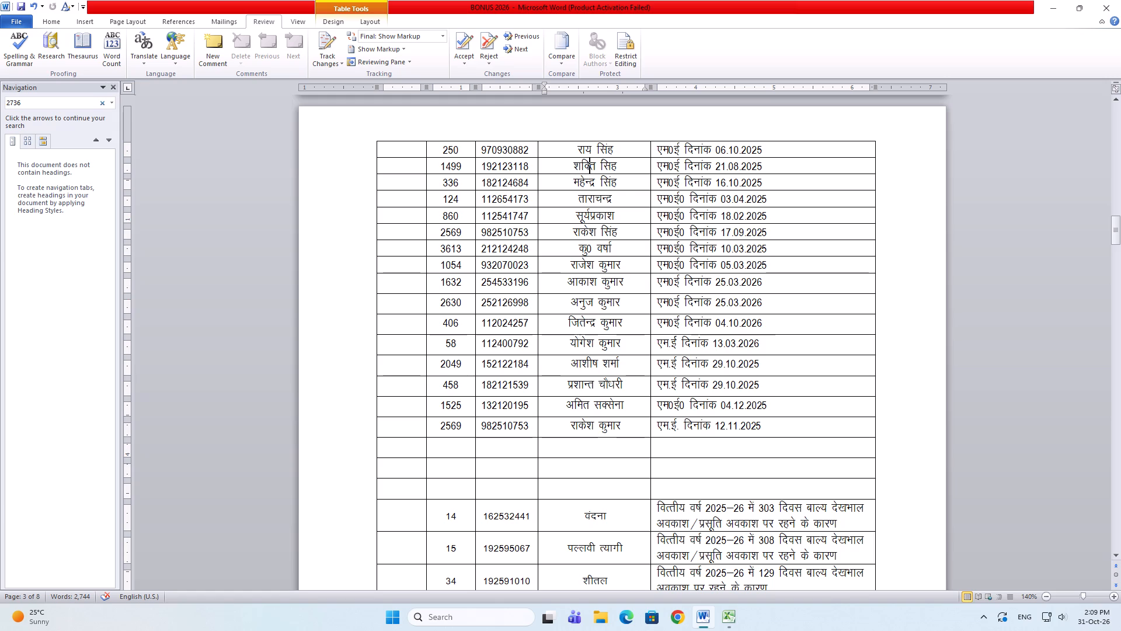
{"action": "key", "text": "Down"}
{"action": "key", "text": "Down"}
{"action": "left_click", "coordinate": [620, 199]}
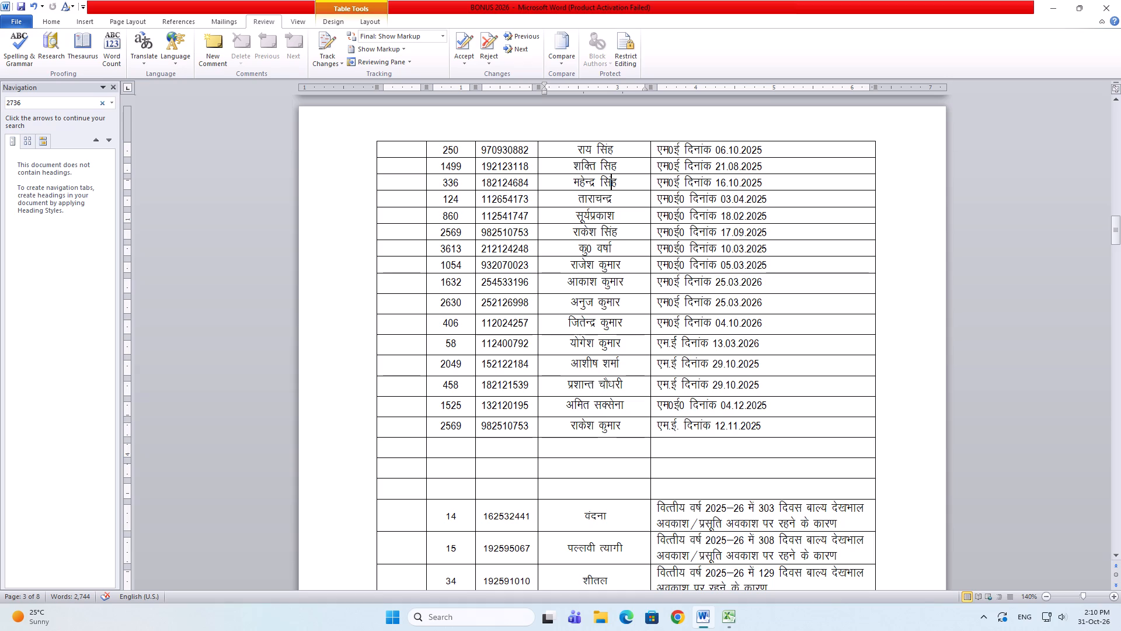
Highlight the number, PNO and name cells of entries 1632 and 2630 in yellow.
{"action": "left_click_drag", "start_coordinate": [494, 282], "coordinate": [570, 282]}
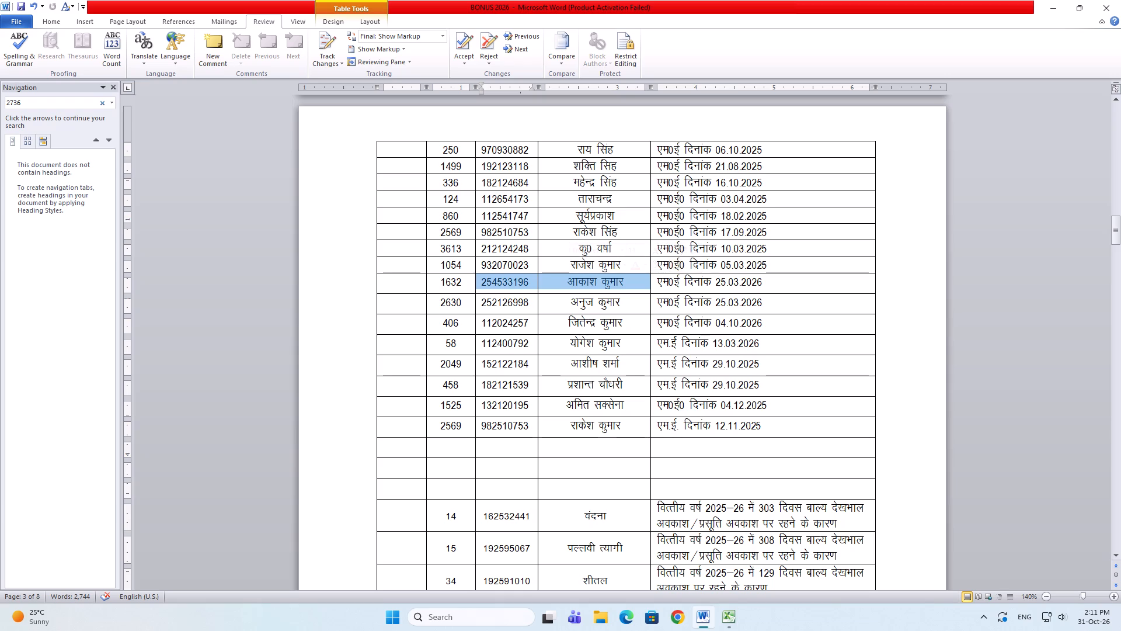
{"action": "left_click_drag", "start_coordinate": [459, 283], "coordinate": [559, 299]}
{"action": "scroll", "coordinate": [176, 47], "scroll_direction": "up", "scroll_amount": 7}
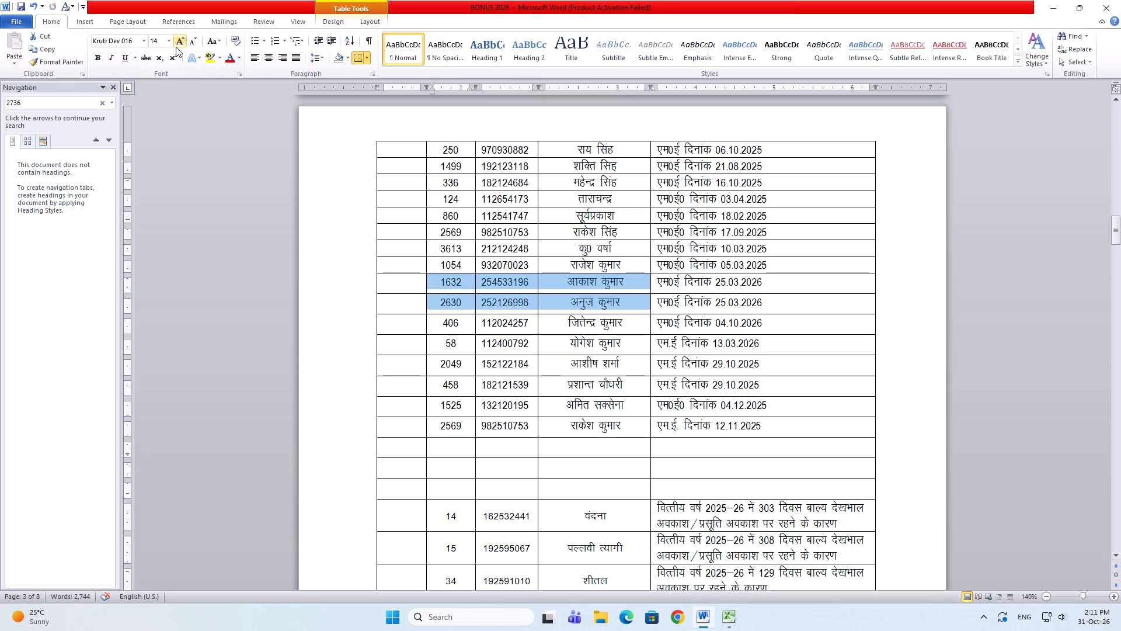
{"action": "scroll", "coordinate": [176, 47], "scroll_direction": "up", "scroll_amount": 3}
{"action": "left_click", "coordinate": [210, 56]}
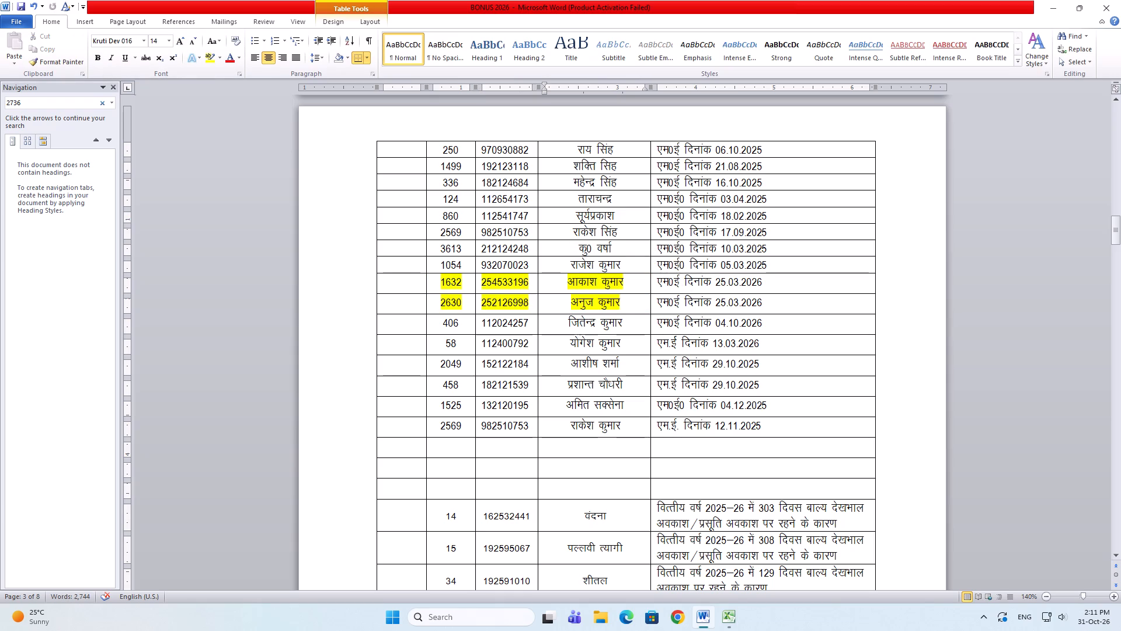
Highlight the number, PNO, name and remark of entries 250, 1499 and 336 in yellow.
{"action": "left_click_drag", "start_coordinate": [449, 154], "coordinate": [495, 161]}
{"action": "left_click_drag", "start_coordinate": [495, 161], "coordinate": [662, 181]}
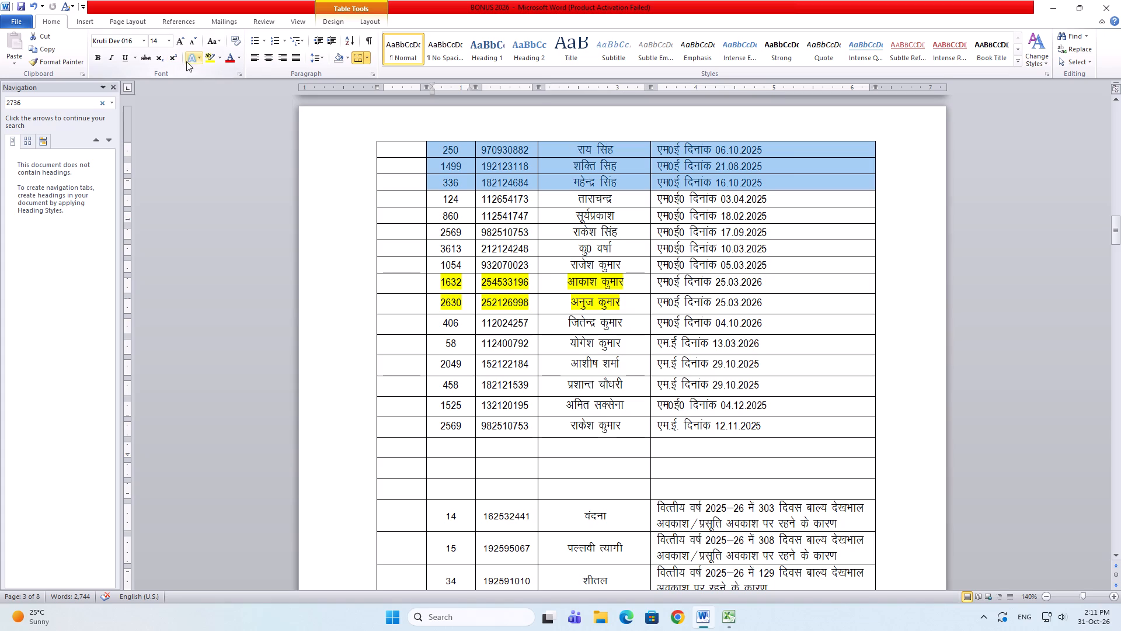
{"action": "left_click", "coordinate": [211, 57]}
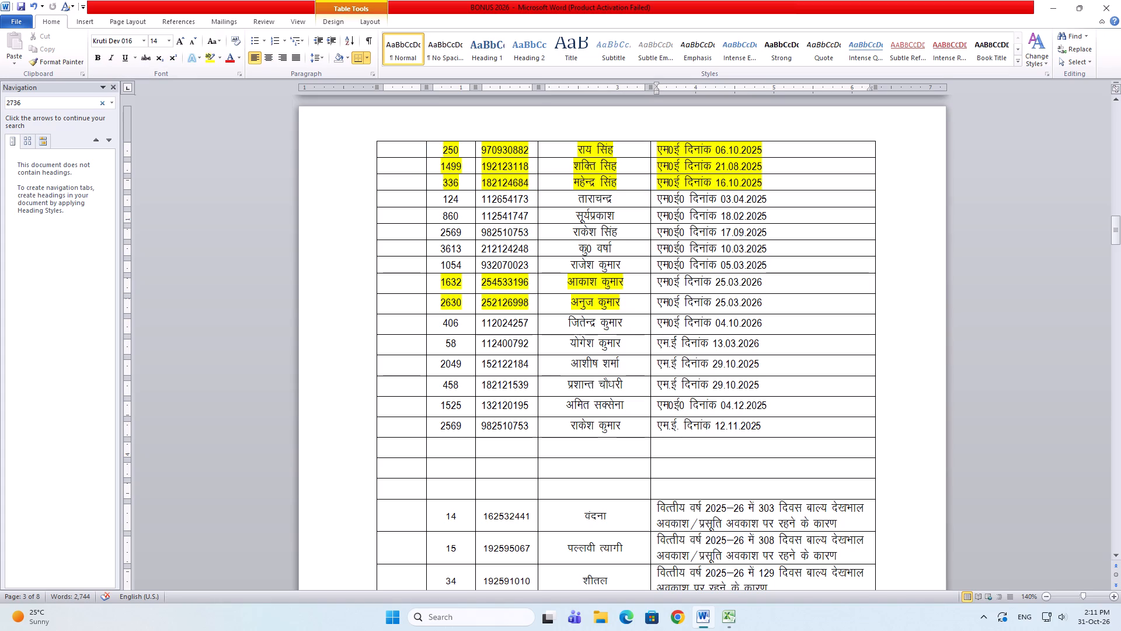
Set the date of entry 406 to 04.10.2025 and highlight its number, PNO, name and remark in yellow.
{"action": "left_click_drag", "start_coordinate": [446, 323], "coordinate": [704, 327]}
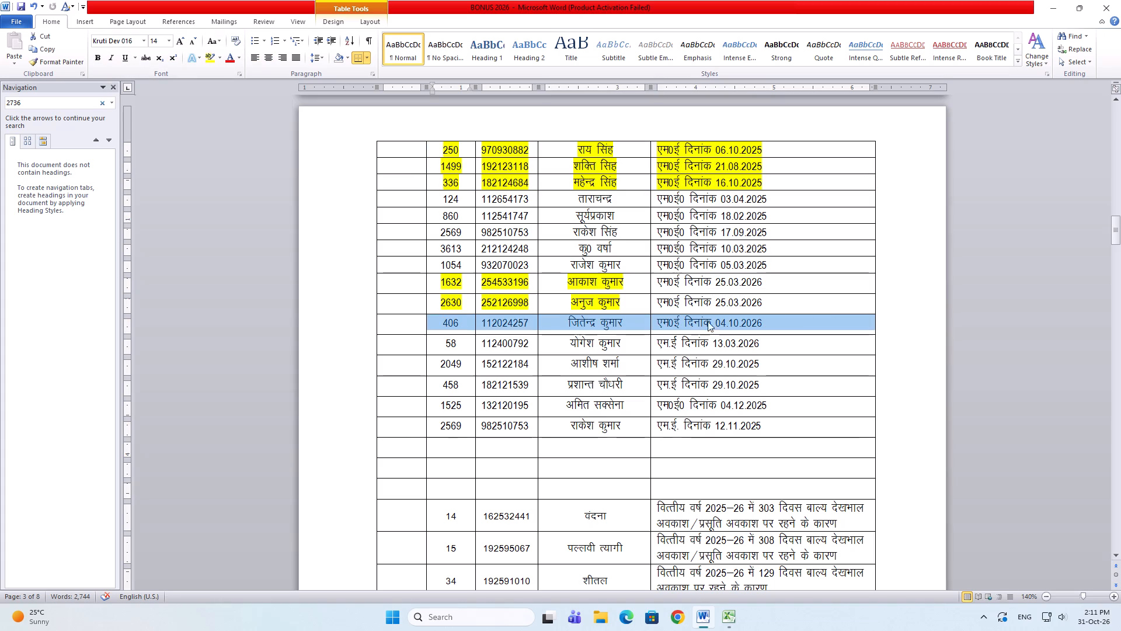
{"action": "left_click", "coordinate": [763, 323]}
{"action": "key", "text": "BackSpace"}
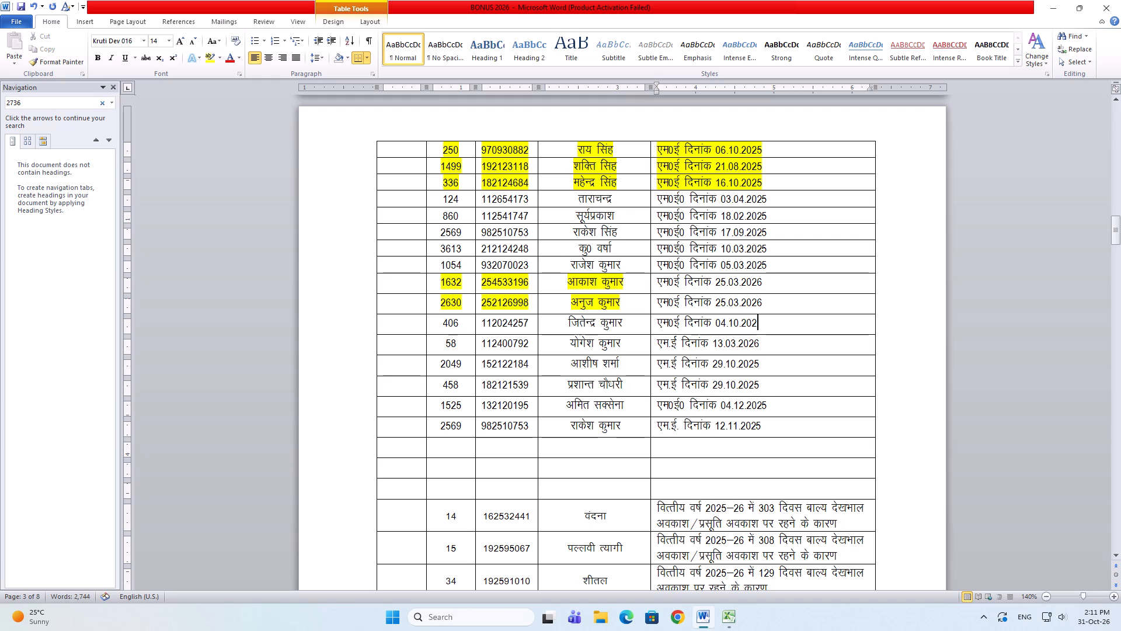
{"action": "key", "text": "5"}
{"action": "left_click_drag", "start_coordinate": [449, 324], "coordinate": [712, 330]}
{"action": "left_click", "coordinate": [209, 54]}
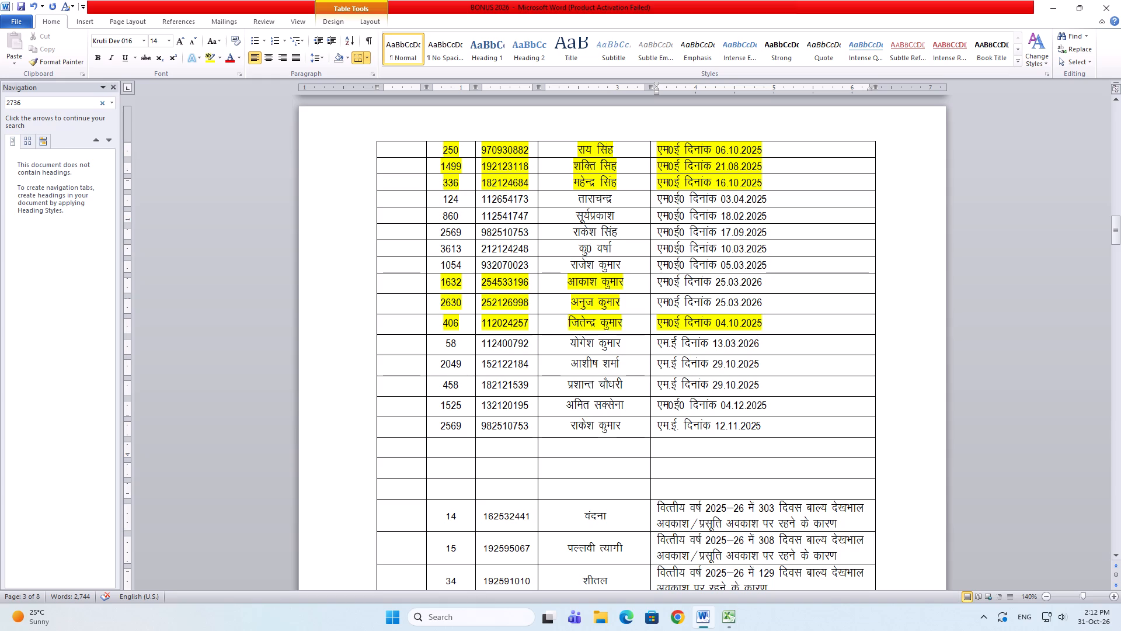
Search the document for a partial PNO, and clear the search term.
{"action": "key", "text": "ctrl+f"}
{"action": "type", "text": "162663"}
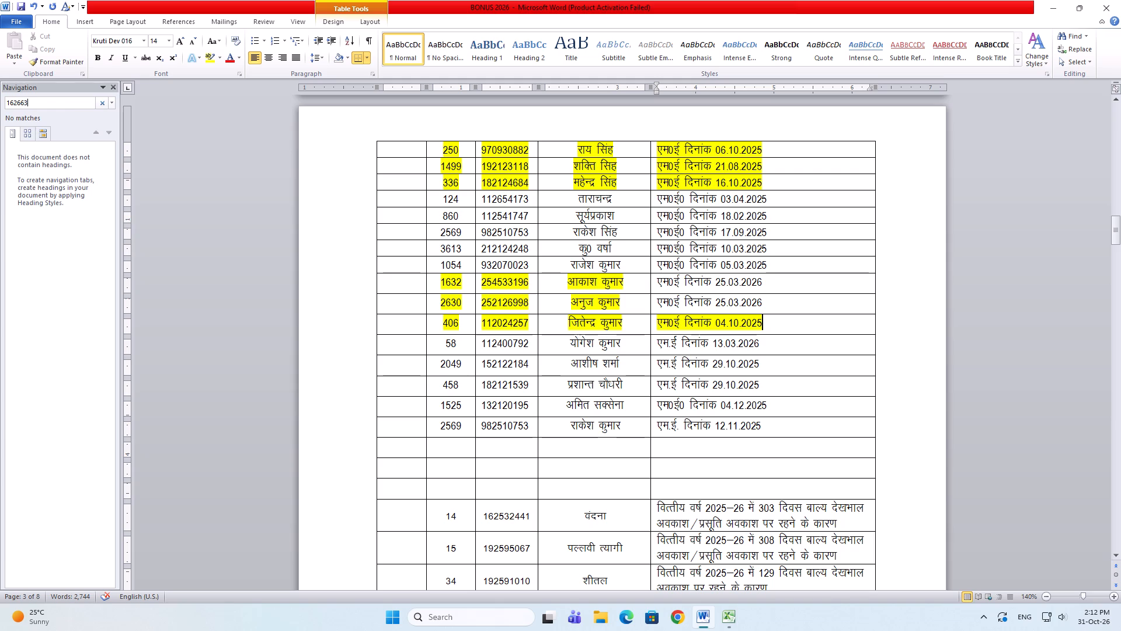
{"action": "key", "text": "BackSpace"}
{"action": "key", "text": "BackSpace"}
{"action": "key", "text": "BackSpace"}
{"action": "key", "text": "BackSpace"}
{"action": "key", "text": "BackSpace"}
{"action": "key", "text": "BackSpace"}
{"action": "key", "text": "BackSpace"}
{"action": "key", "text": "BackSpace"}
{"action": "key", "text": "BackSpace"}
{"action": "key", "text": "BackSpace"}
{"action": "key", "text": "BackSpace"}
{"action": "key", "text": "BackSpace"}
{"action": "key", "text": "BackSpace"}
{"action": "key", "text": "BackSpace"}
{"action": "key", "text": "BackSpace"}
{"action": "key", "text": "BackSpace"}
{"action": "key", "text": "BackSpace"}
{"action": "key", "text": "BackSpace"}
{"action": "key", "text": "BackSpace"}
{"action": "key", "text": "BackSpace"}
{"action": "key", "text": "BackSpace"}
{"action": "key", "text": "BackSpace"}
Highlight entries 58, 2049, 458, 1525 and the 2569 dated 12.11.2025 in yellow across all filled cells, and save the document.
{"action": "scroll", "coordinate": [576, 330], "scroll_direction": "up", "scroll_amount": 1}
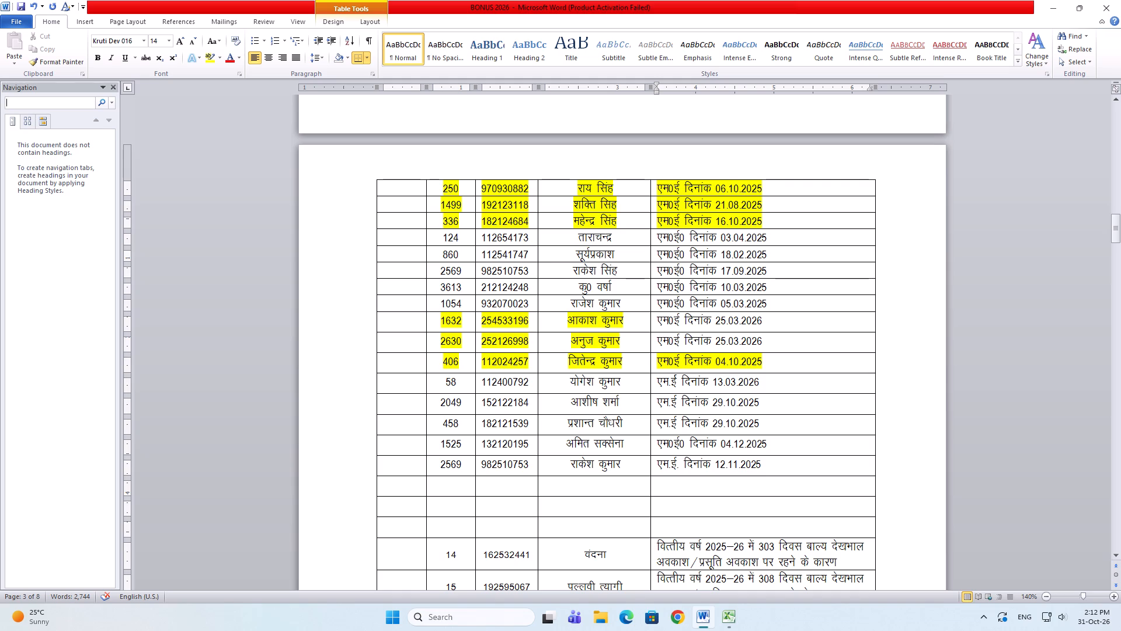
{"action": "left_click_drag", "start_coordinate": [454, 383], "coordinate": [676, 388]}
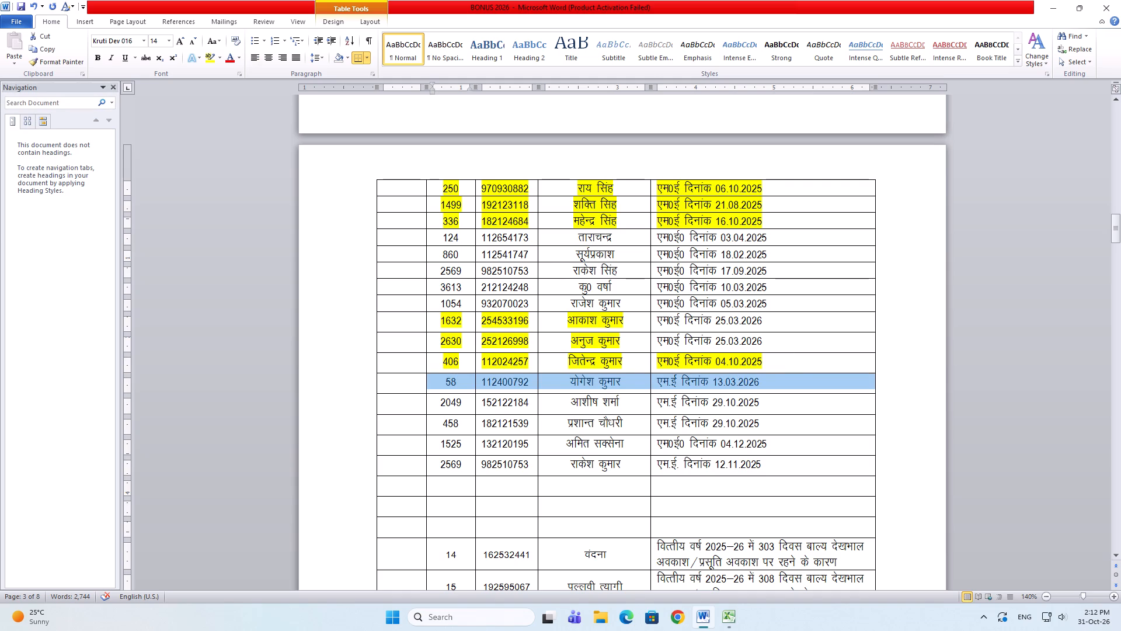
{"action": "left_click", "coordinate": [208, 56]}
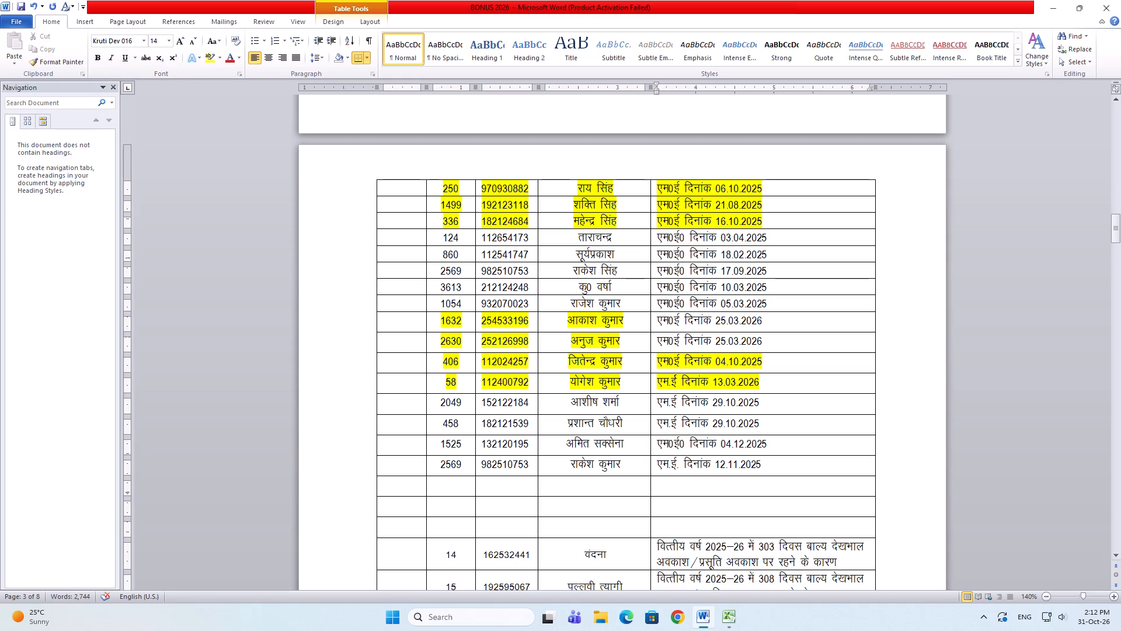
{"action": "left_click_drag", "start_coordinate": [457, 404], "coordinate": [636, 422]}
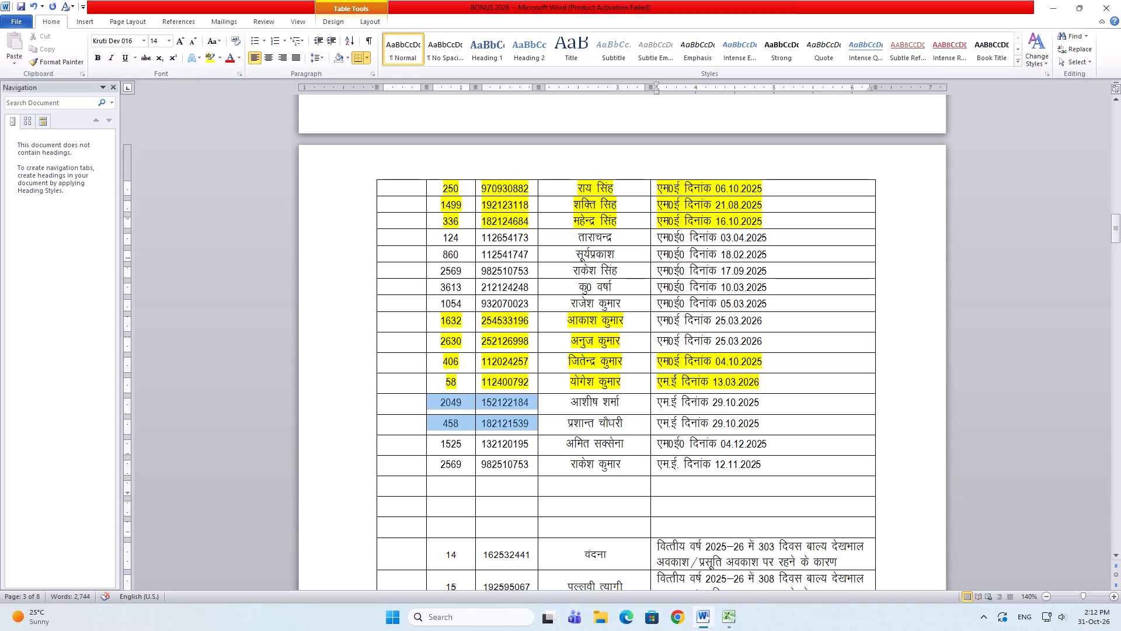
{"action": "left_click_drag", "start_coordinate": [636, 422], "coordinate": [657, 424]}
{"action": "left_click", "coordinate": [207, 59]}
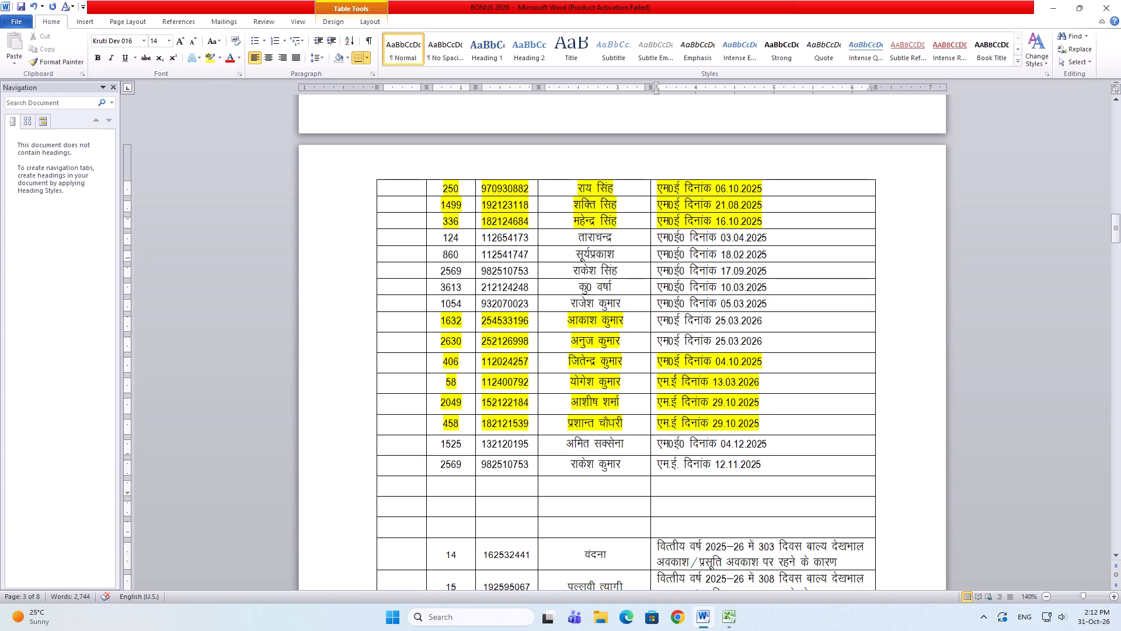
{"action": "left_click_drag", "start_coordinate": [459, 445], "coordinate": [670, 464]}
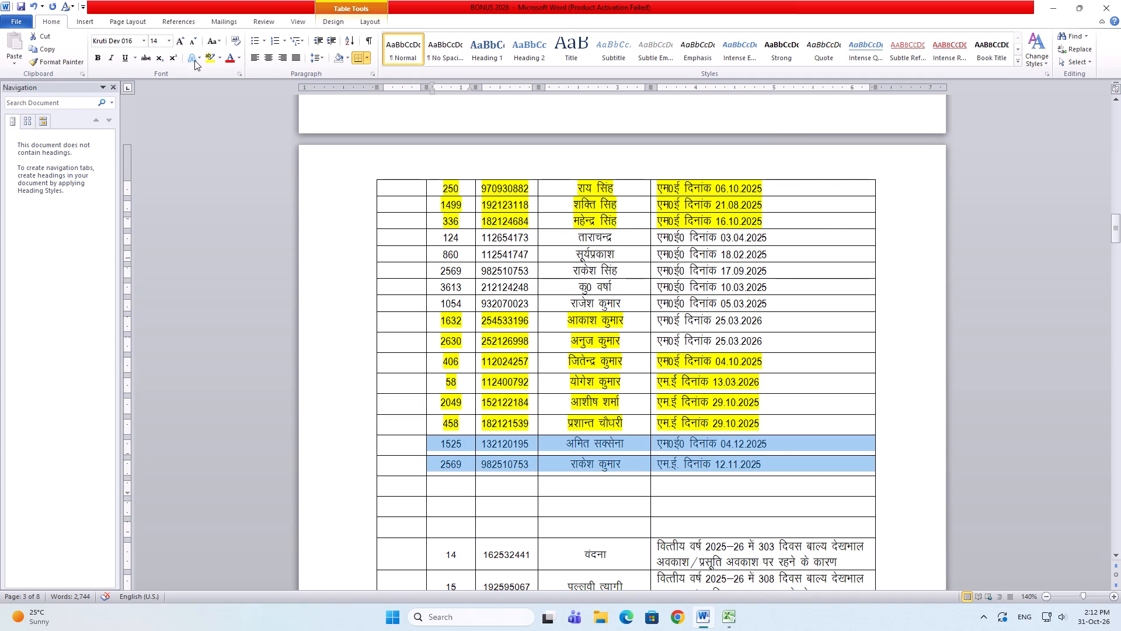
{"action": "left_click", "coordinate": [206, 55]}
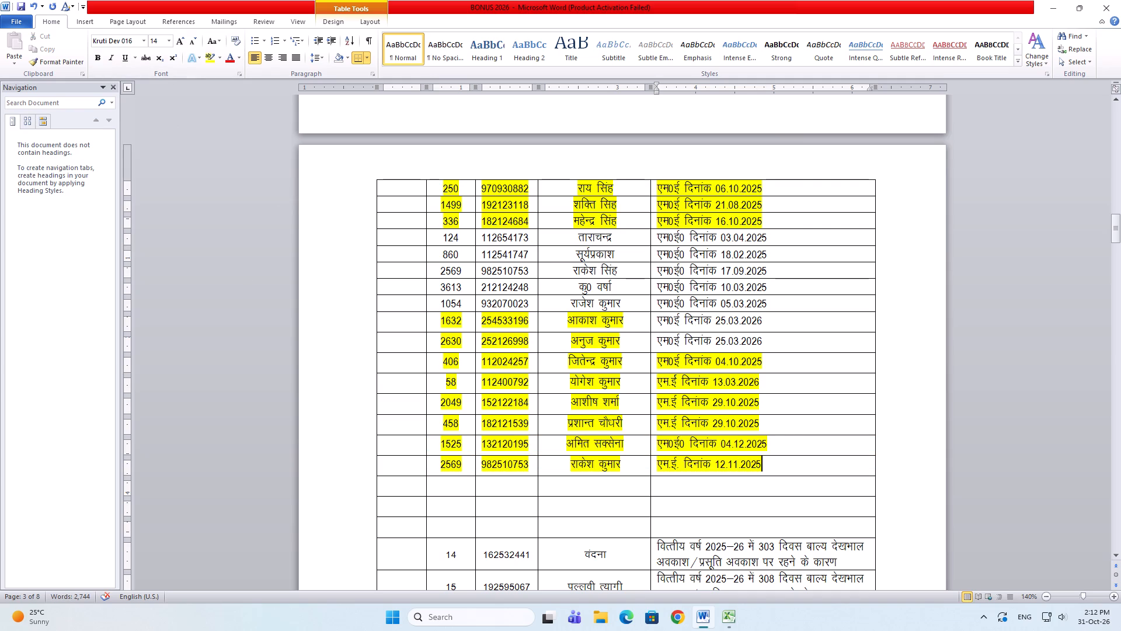
{"action": "scroll", "coordinate": [468, 343], "scroll_direction": "up", "scroll_amount": 1}
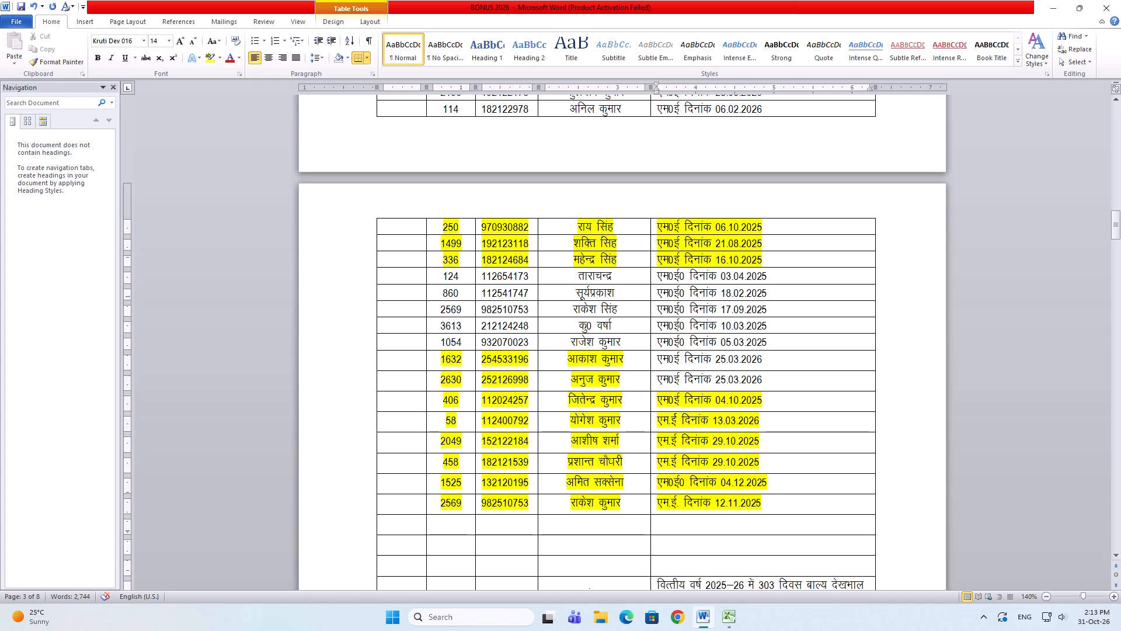
{"action": "key", "text": "ctrl+s"}
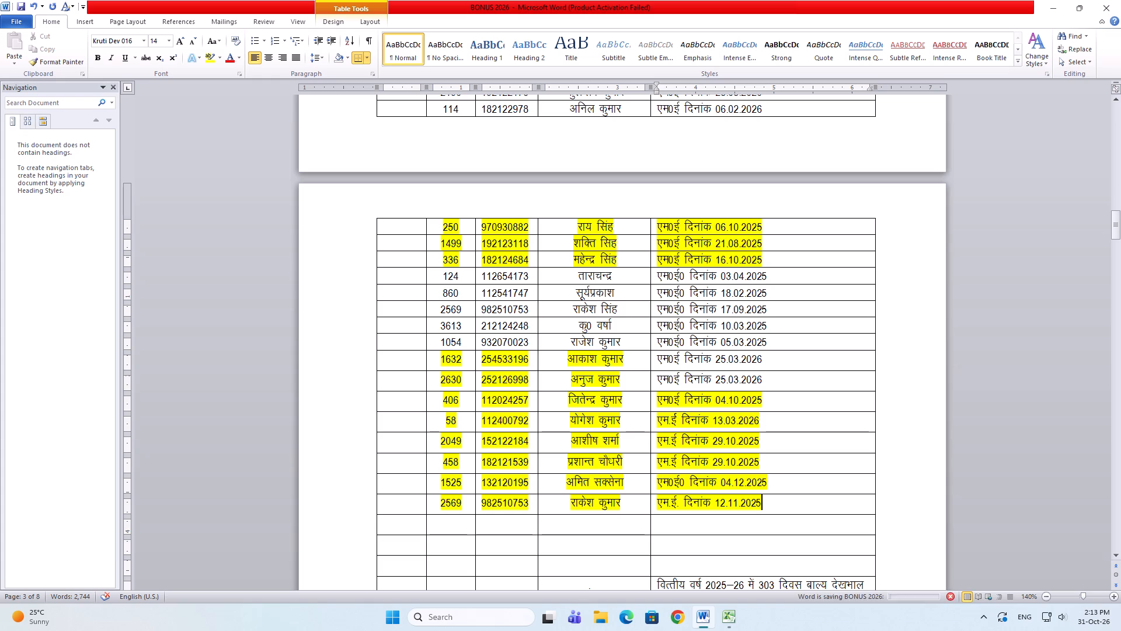
Save the document.
{"action": "key", "text": "ctrl+s"}
{"action": "key", "text": "ctrl+s"}
{"action": "key", "text": "ctrl+s"}
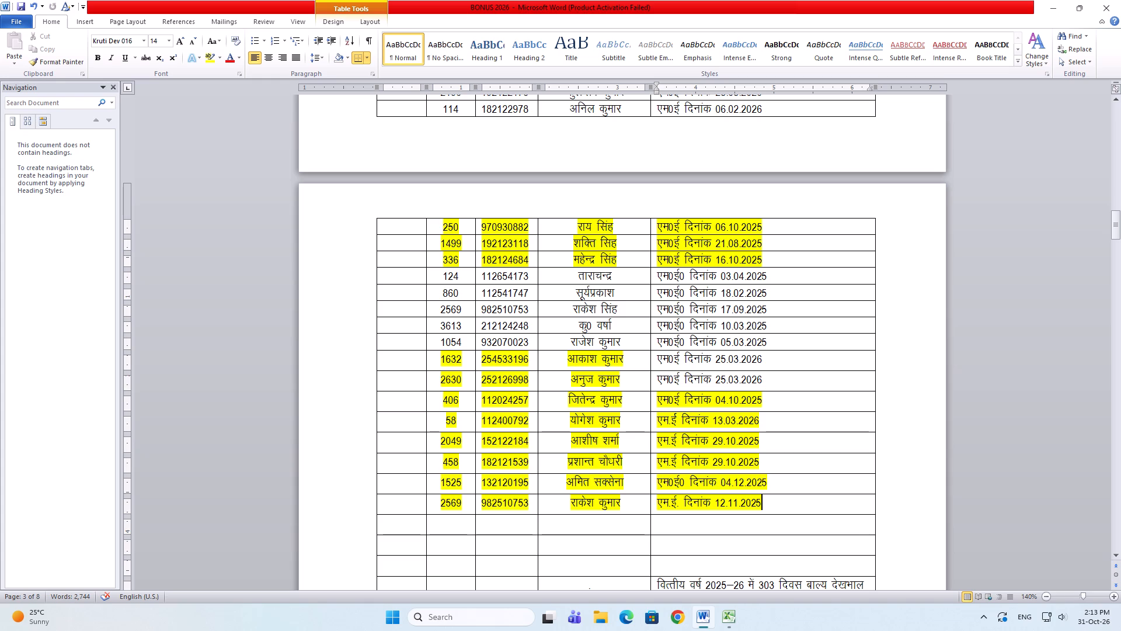
Search the document for the PNO of entry 124 on page 3 and step through its occurrences to check for duplicates.
{"action": "left_click_drag", "start_coordinate": [466, 279], "coordinate": [692, 341]}
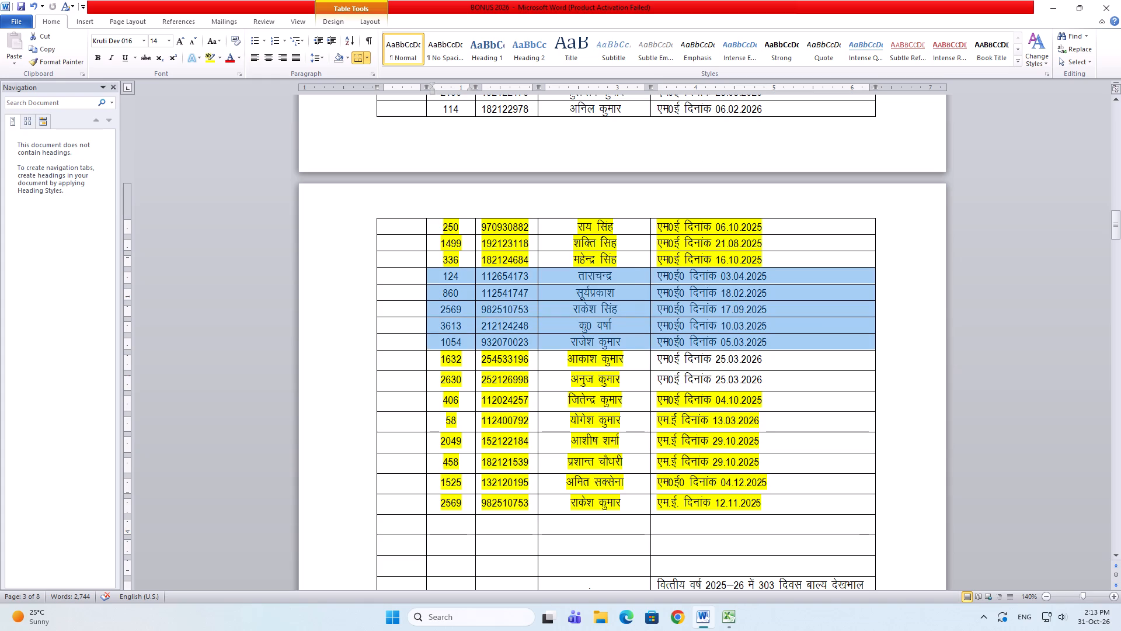
{"action": "left_click", "coordinate": [500, 275]}
{"action": "double_click", "coordinate": [499, 310]}
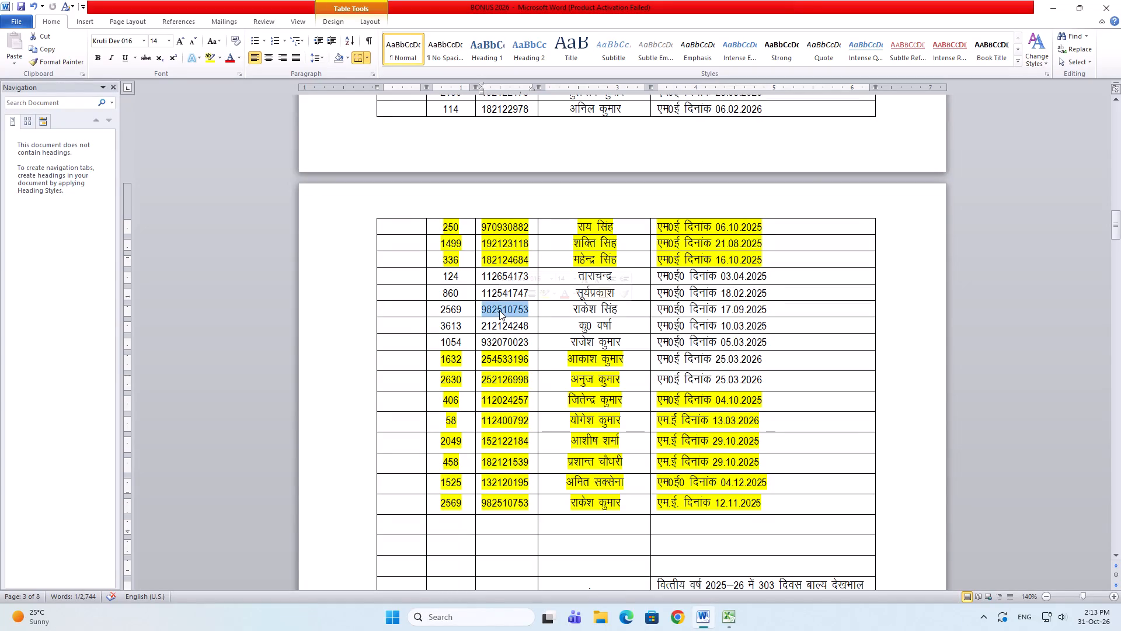
{"action": "double_click", "coordinate": [497, 275]}
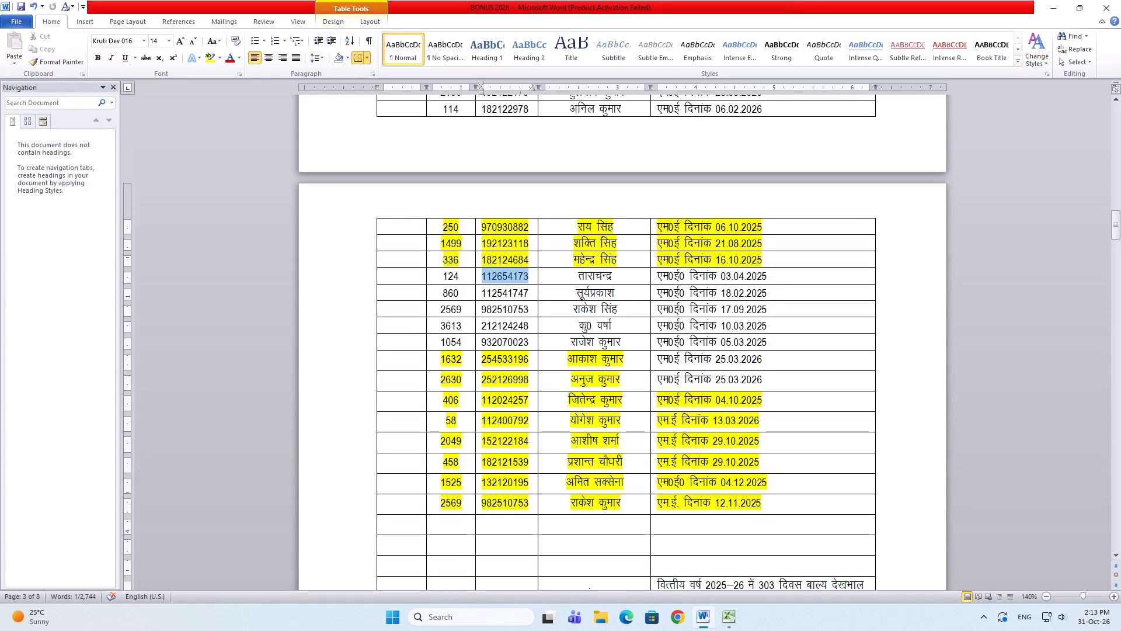
{"action": "key", "text": "ctrl+c"}
{"action": "left_click", "coordinate": [39, 99]}
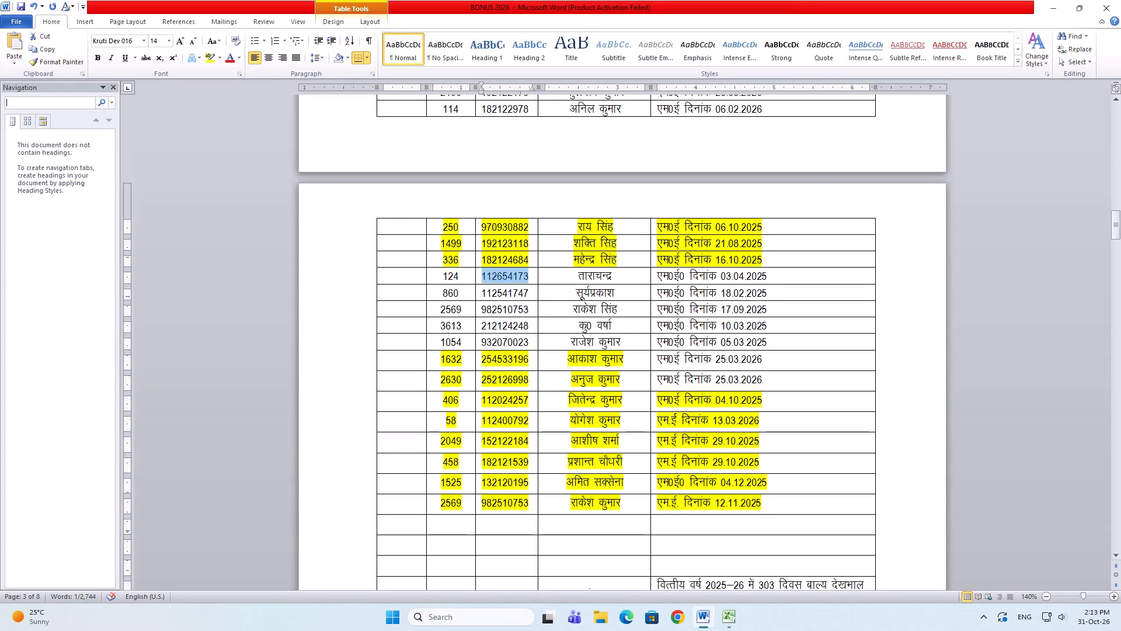
{"action": "key", "text": "ctrl+v"}
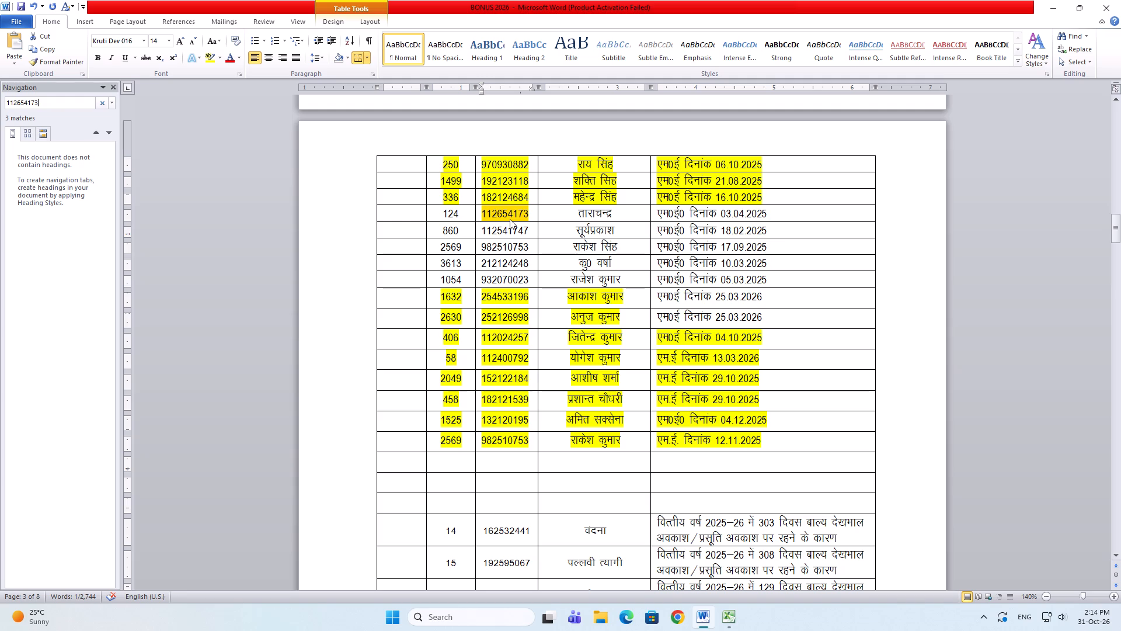
{"action": "left_click", "coordinate": [94, 132]}
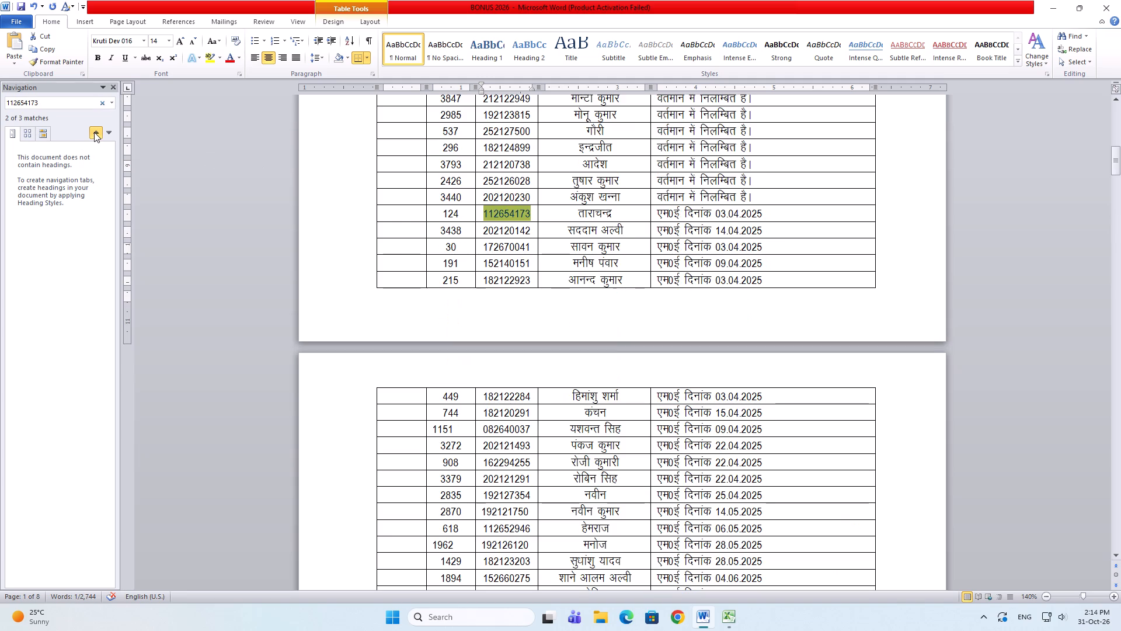
{"action": "left_click", "coordinate": [94, 132]}
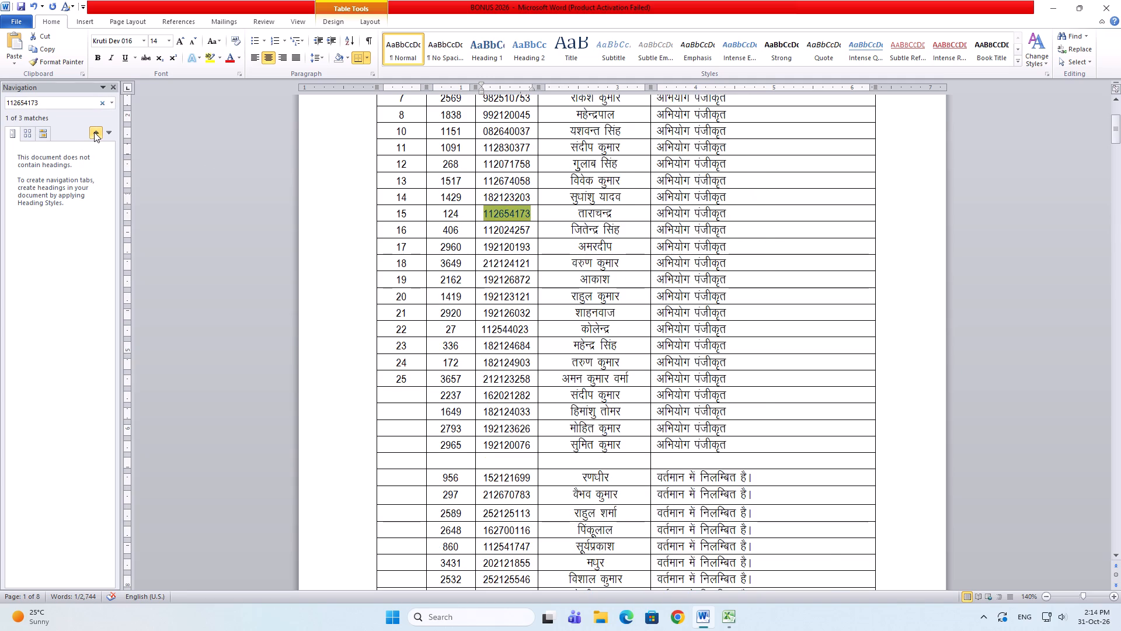
{"action": "left_click", "coordinate": [94, 132]}
{"action": "left_click", "coordinate": [94, 132]}
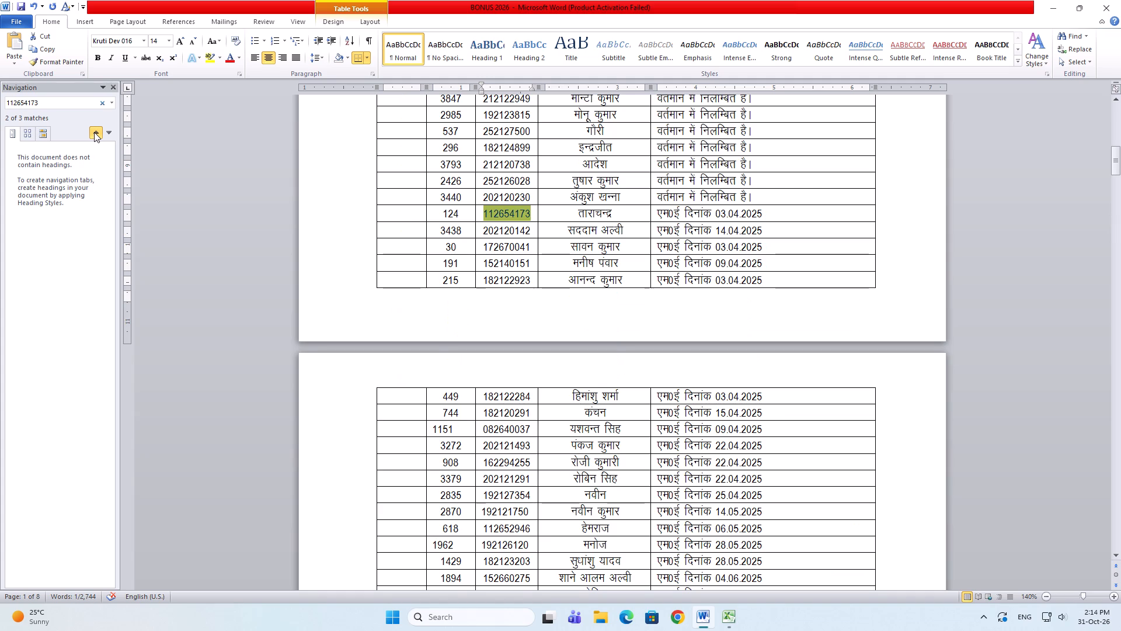
{"action": "left_click", "coordinate": [94, 132]}
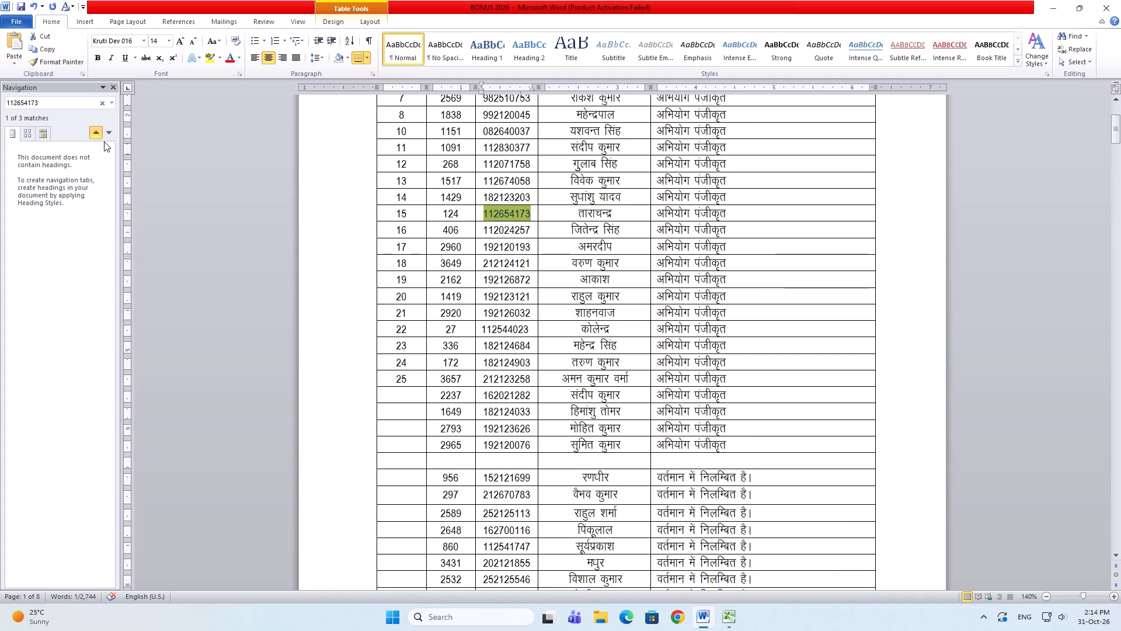
{"action": "left_click", "coordinate": [104, 141]}
{"action": "left_click", "coordinate": [97, 132]}
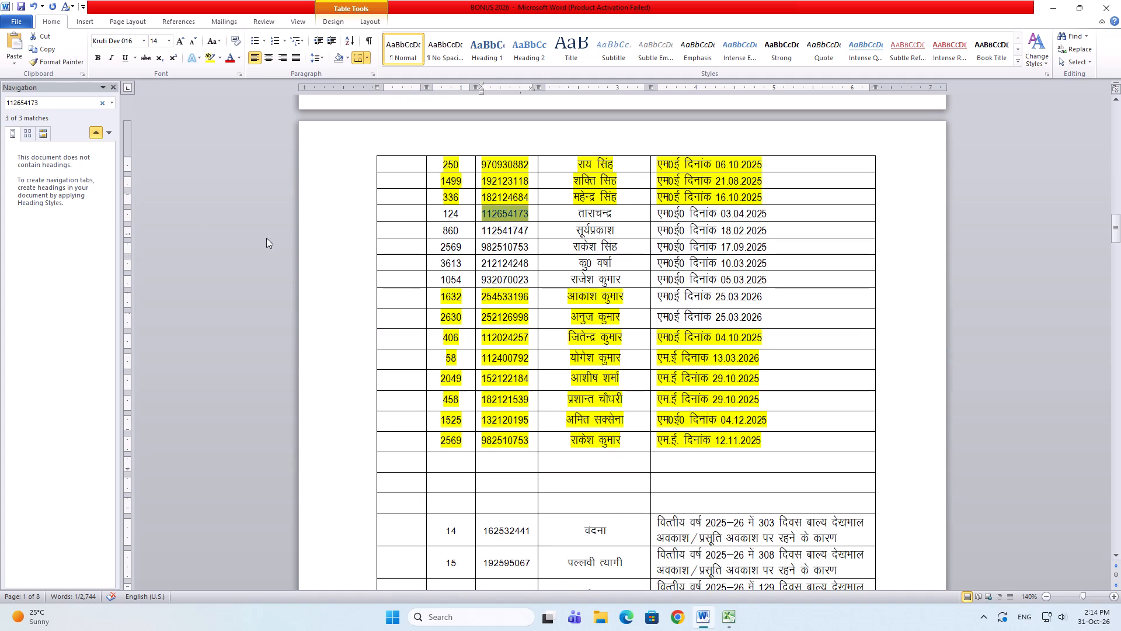
Delete the row of entry 124 dated 03.04.2025, below entry 336 on page 3.
{"action": "left_click", "coordinate": [452, 222]}
{"action": "left_click_drag", "start_coordinate": [419, 211], "coordinate": [420, 211]}
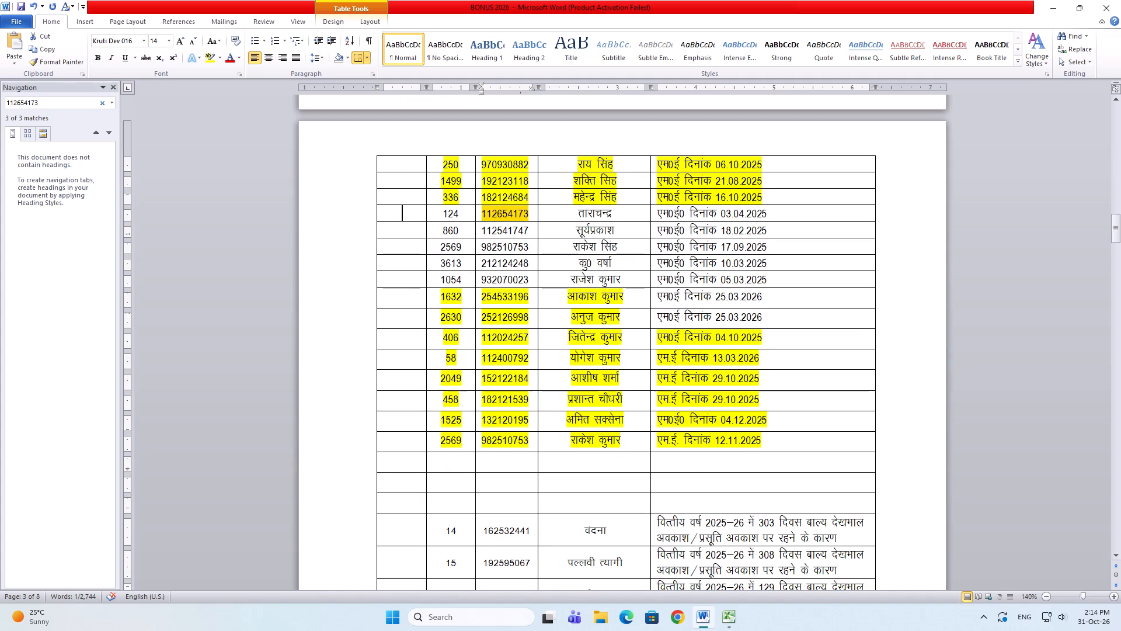
{"action": "left_click_drag", "start_coordinate": [420, 211], "coordinate": [690, 216]}
{"action": "right_click", "coordinate": [690, 216]}
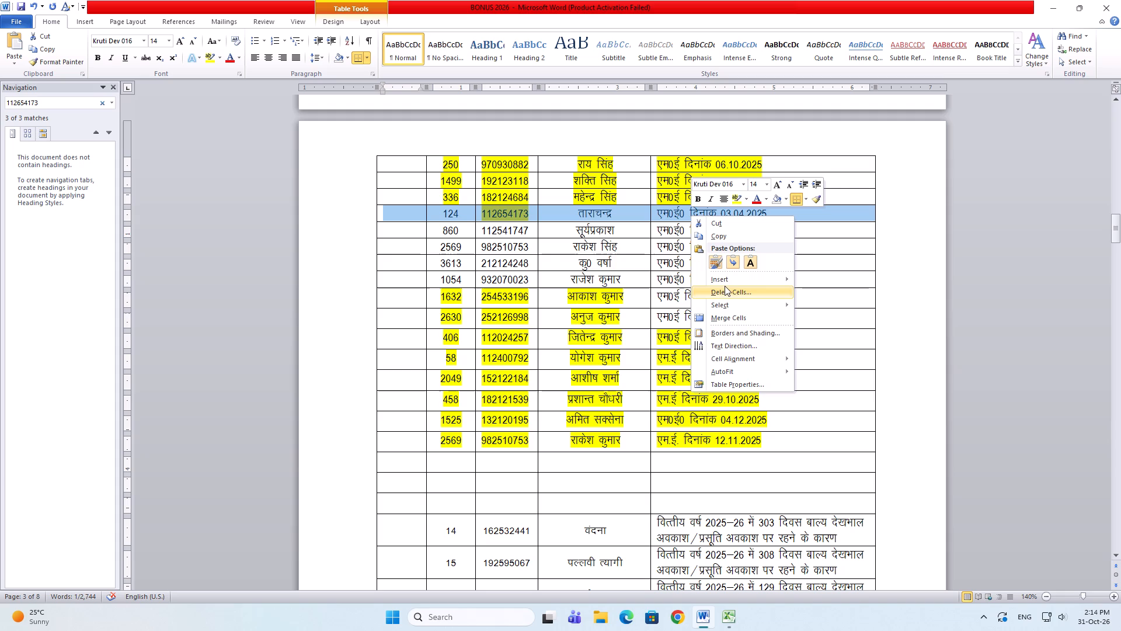
{"action": "left_click", "coordinate": [725, 288]}
{"action": "left_click", "coordinate": [522, 322]}
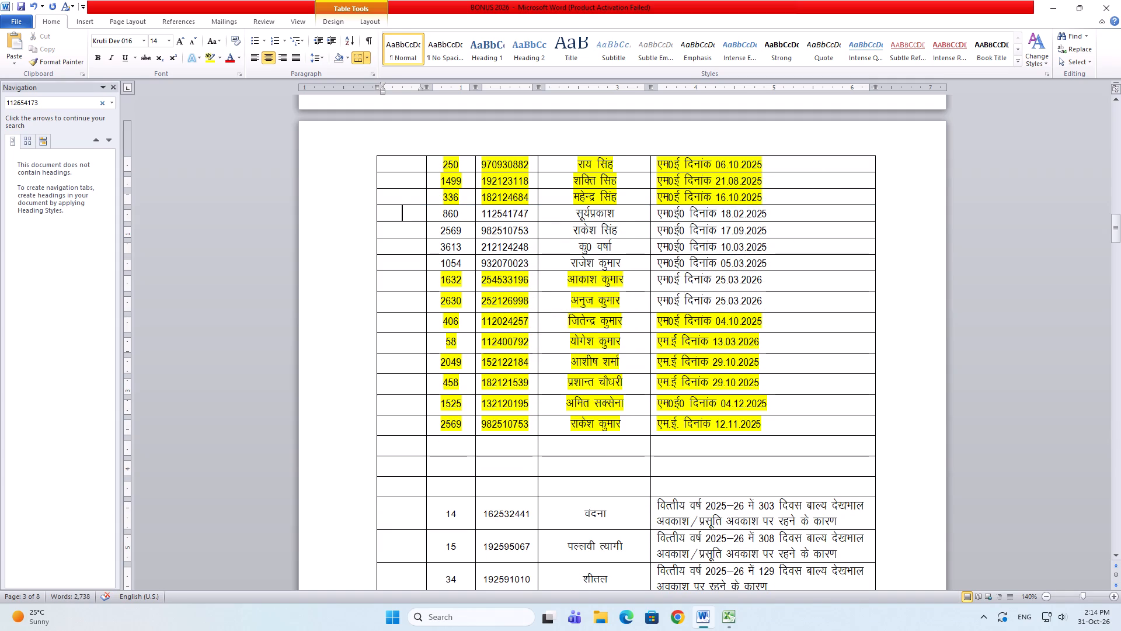
Search the document for the first six digits of entry 860's PNO and step through the occurrences.
{"action": "double_click", "coordinate": [16, 103]}
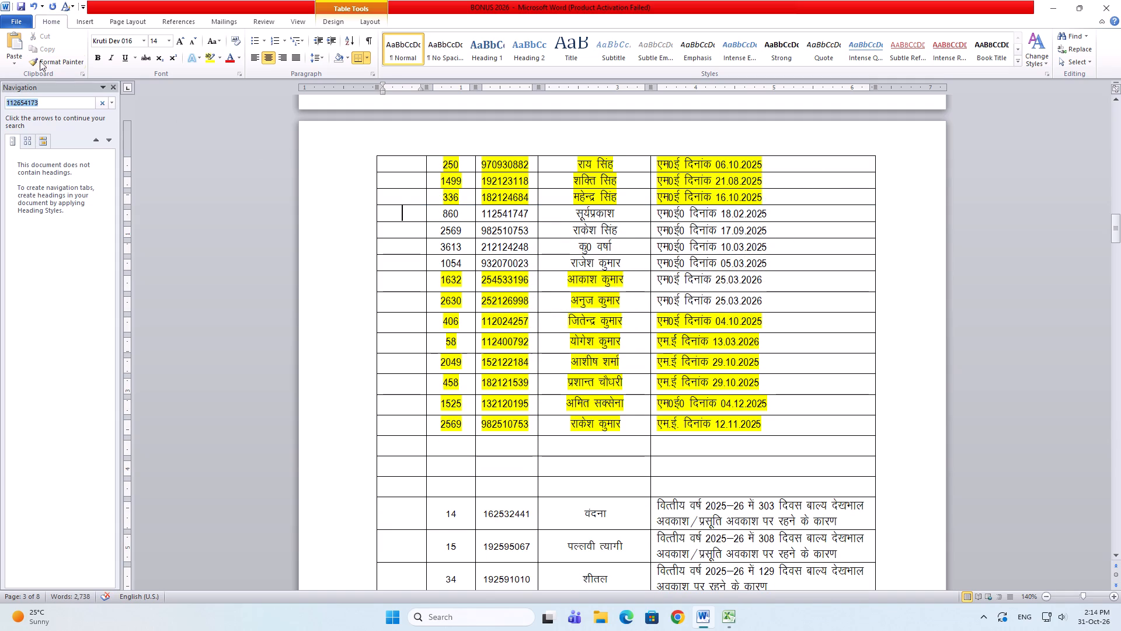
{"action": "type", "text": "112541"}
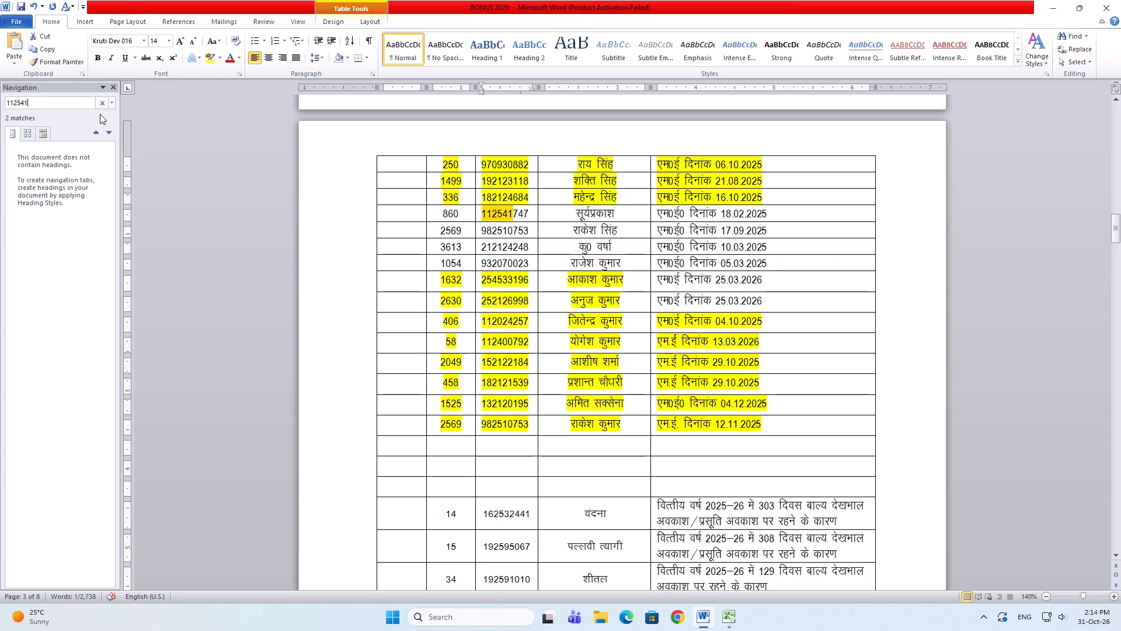
{"action": "left_click", "coordinate": [100, 135]}
{"action": "left_click", "coordinate": [100, 135]}
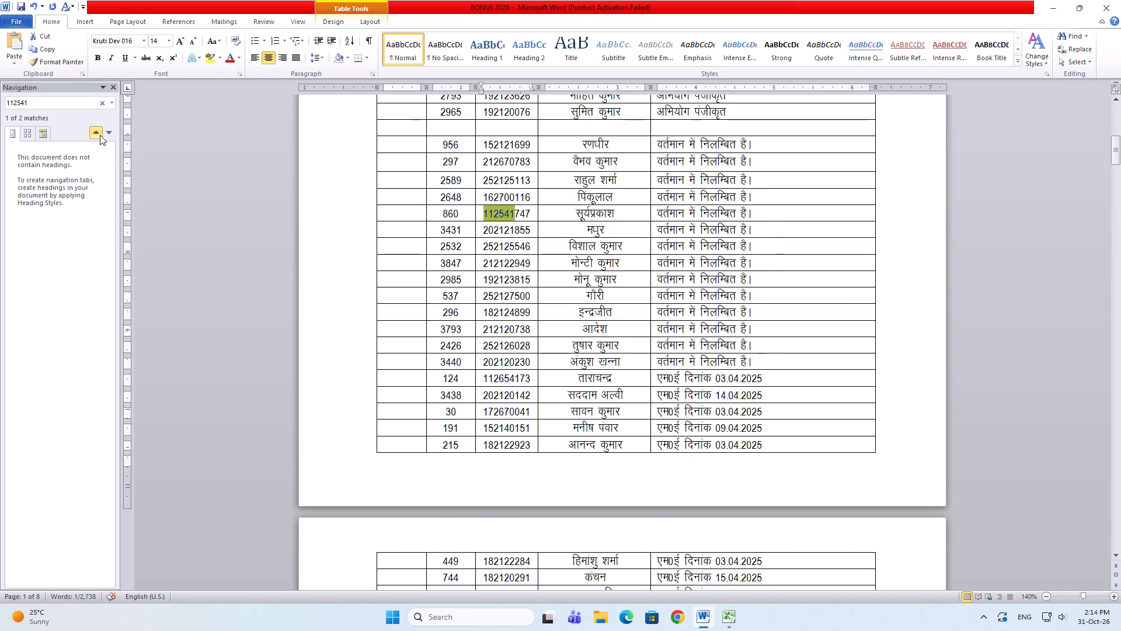
Search the document for the PNO of the 2569 entry dated 17.09.2025 and step through its occurrences.
{"action": "left_click", "coordinate": [496, 224]}
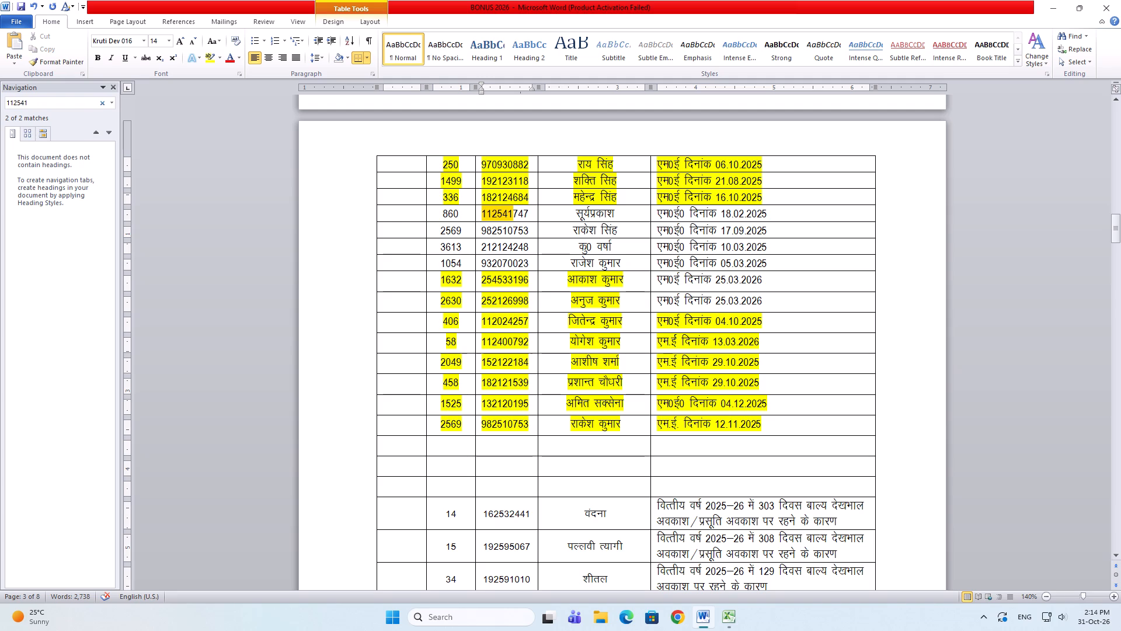
{"action": "left_click_drag", "start_coordinate": [483, 230], "coordinate": [528, 232]}
{"action": "key", "text": "ctrl+c"}
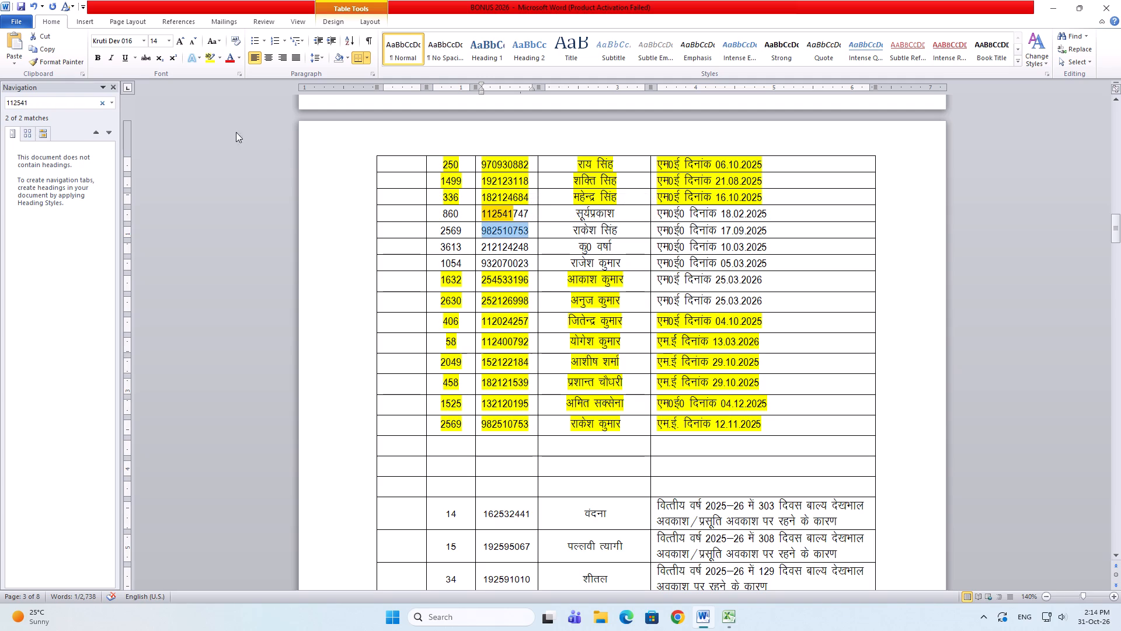
{"action": "double_click", "coordinate": [12, 100]}
{"action": "key", "text": "ctrl+v"}
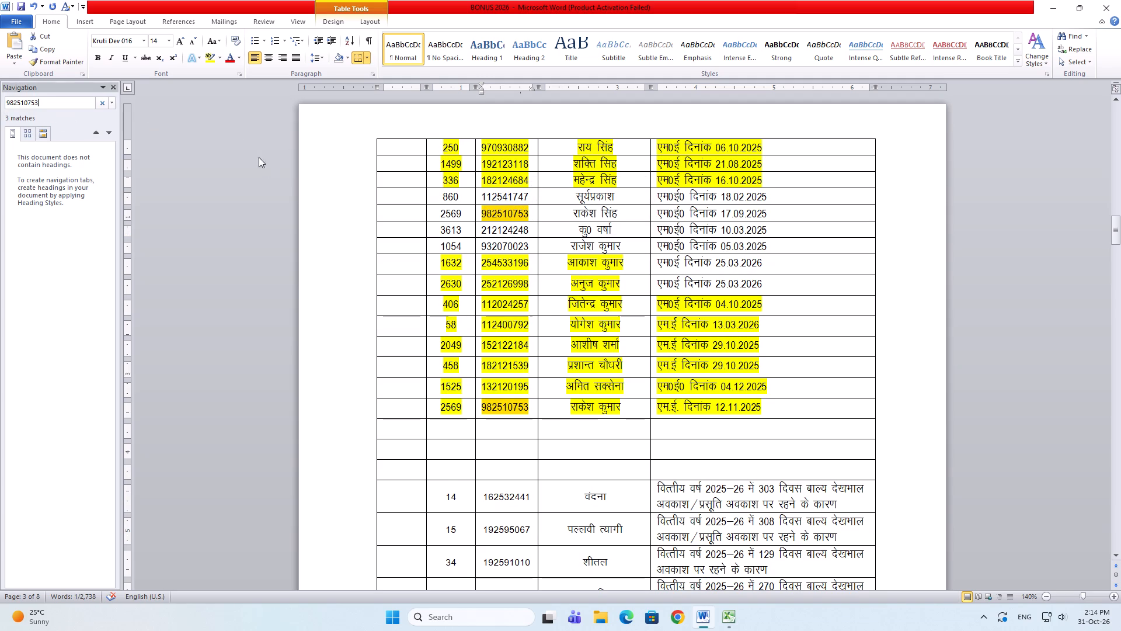
{"action": "left_click", "coordinate": [109, 134]}
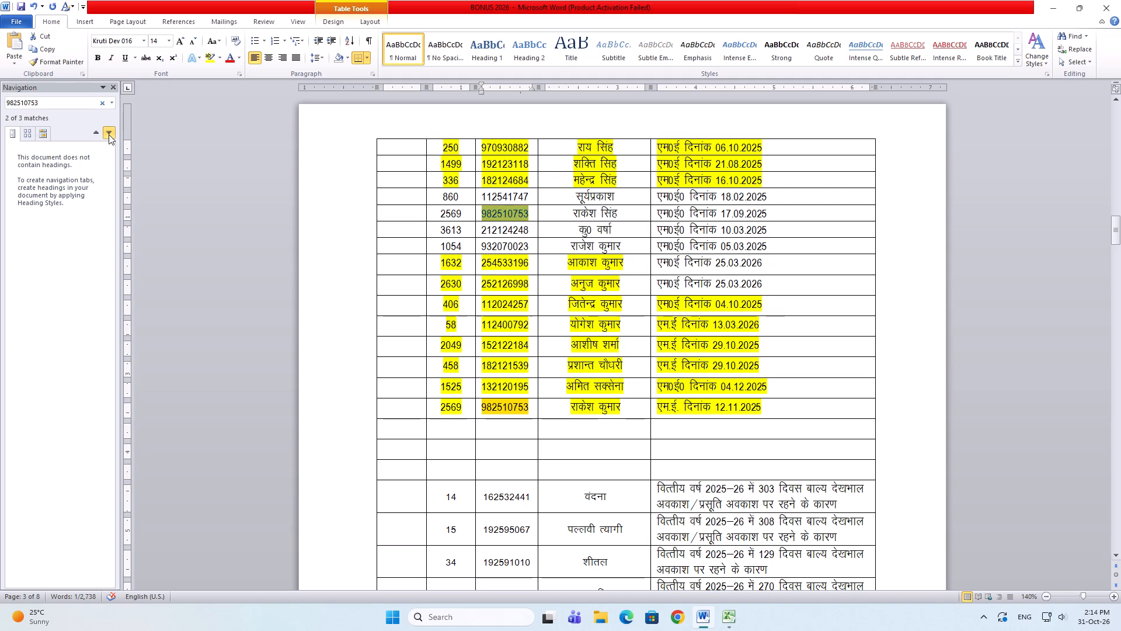
{"action": "left_click", "coordinate": [109, 134]}
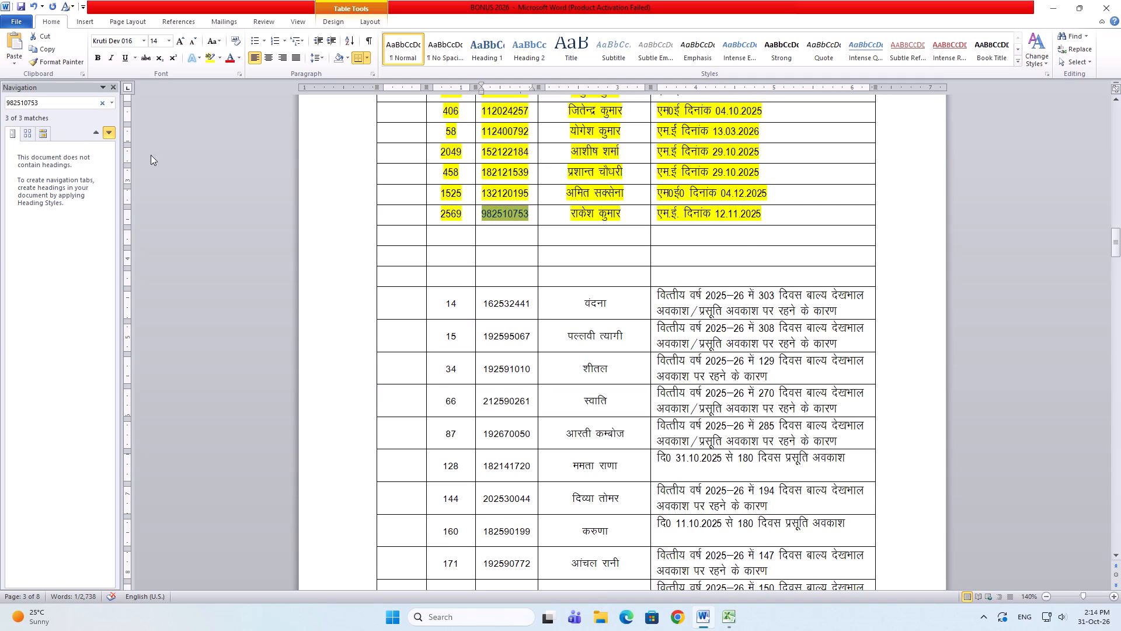
Delete the row of the unhighlighted 2569 entry dated 17.09.2025.
{"action": "scroll", "coordinate": [175, 157], "scroll_direction": "up", "scroll_amount": 4}
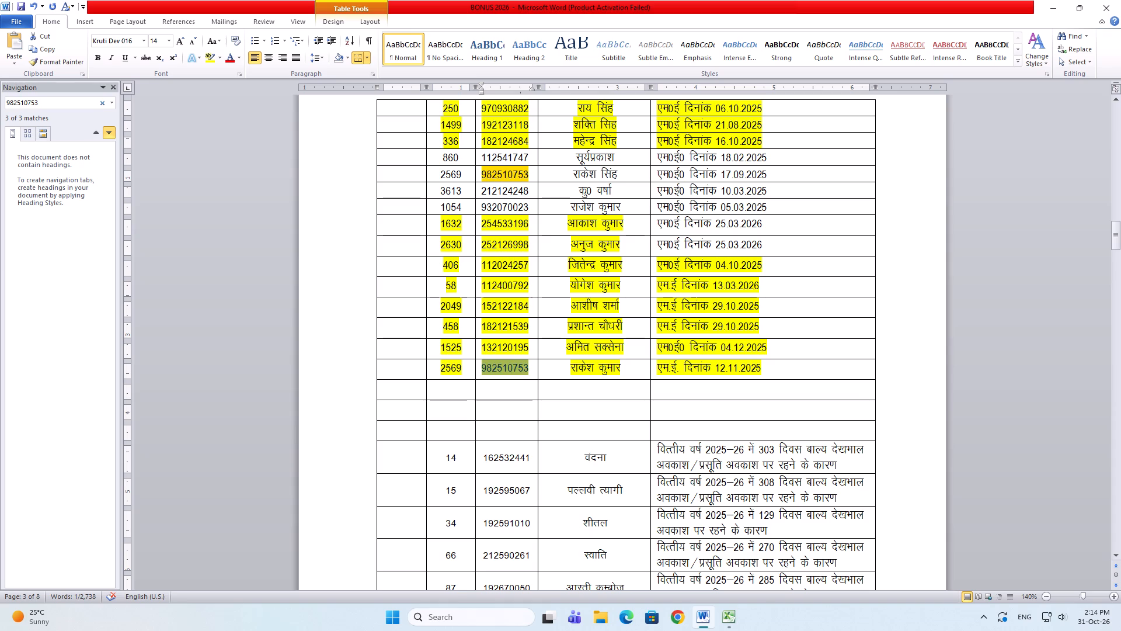
{"action": "left_click_drag", "start_coordinate": [415, 172], "coordinate": [707, 173]}
{"action": "right_click", "coordinate": [707, 173]}
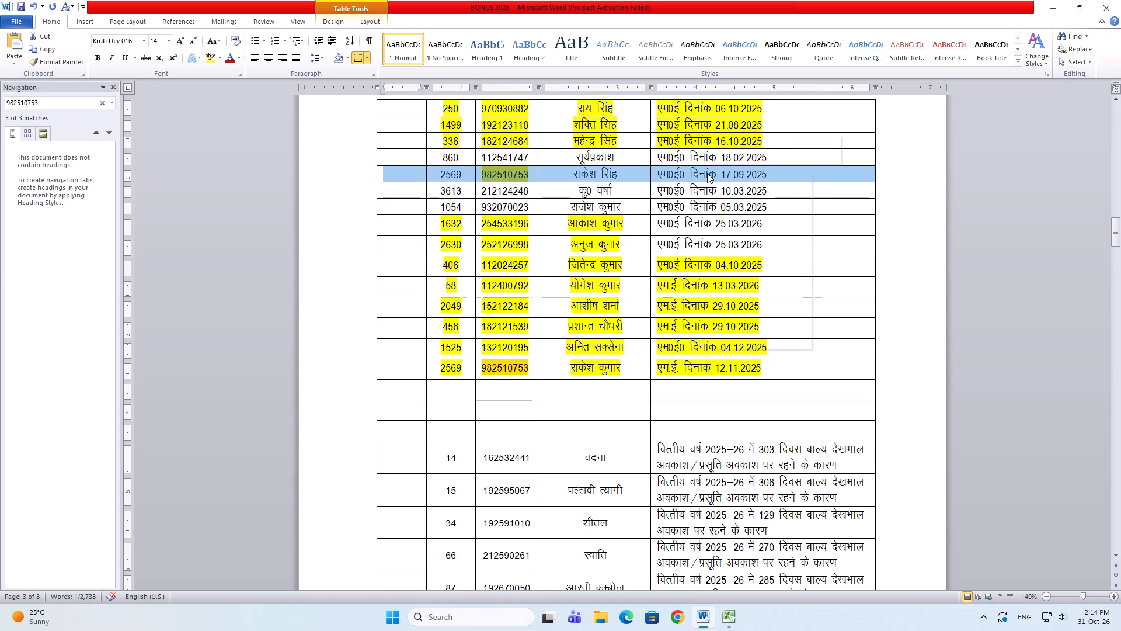
{"action": "left_click", "coordinate": [737, 248]}
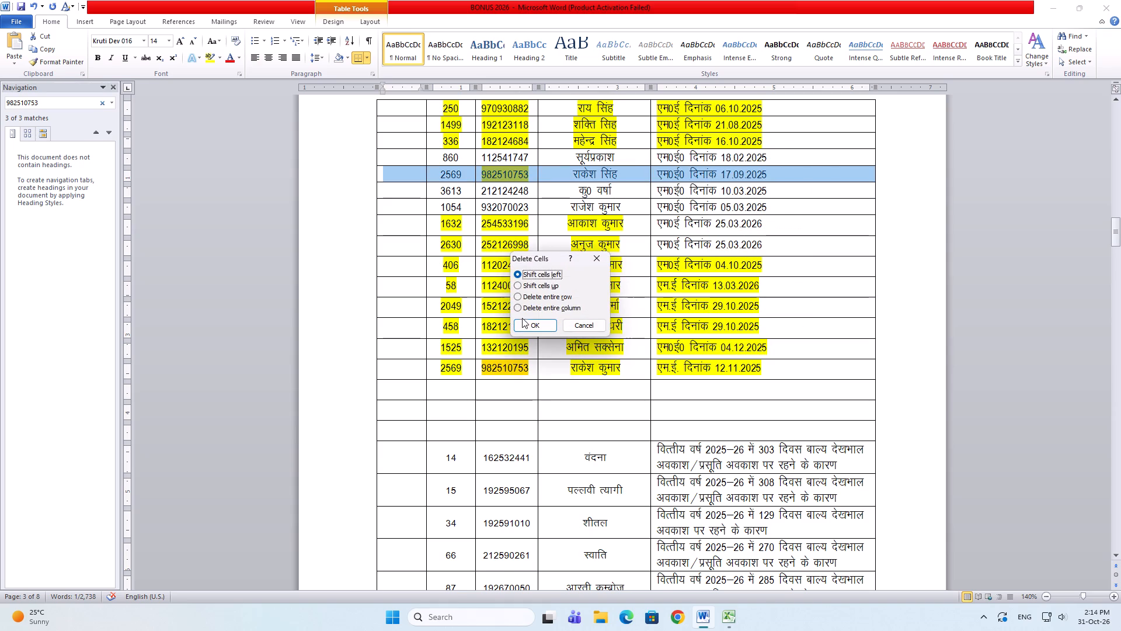
{"action": "left_click", "coordinate": [525, 320]}
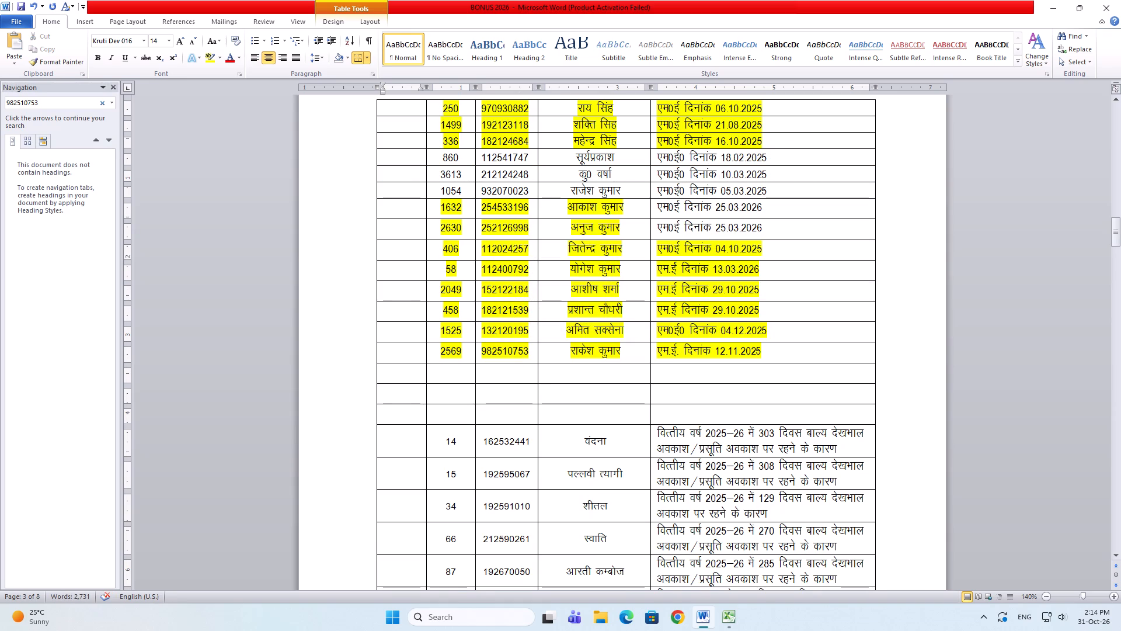
Search the document for entry 3613's PNO and check for other occurrences.
{"action": "left_click_drag", "start_coordinate": [481, 172], "coordinate": [504, 173]}
{"action": "key", "text": "ctrl+c"}
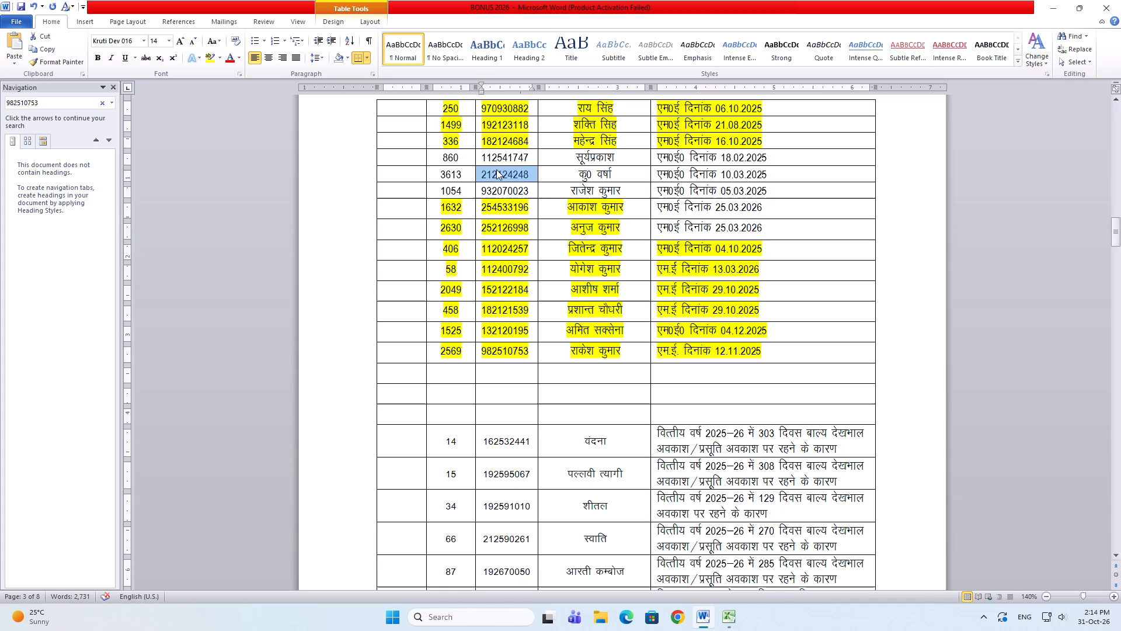
{"action": "double_click", "coordinate": [13, 103]}
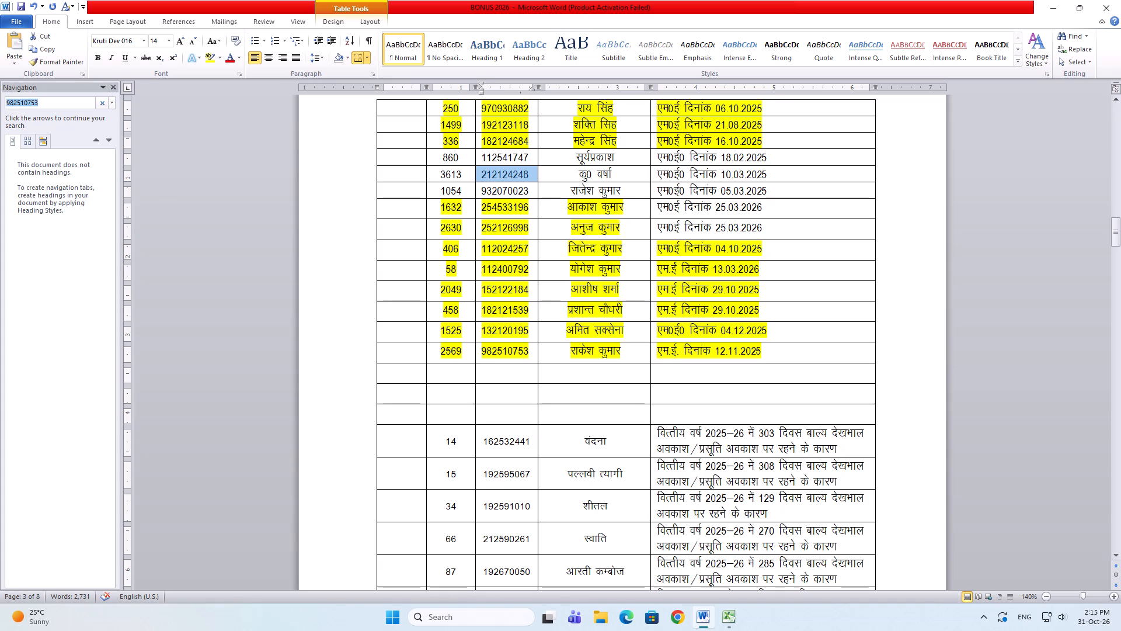
{"action": "key", "text": "ctrl+v"}
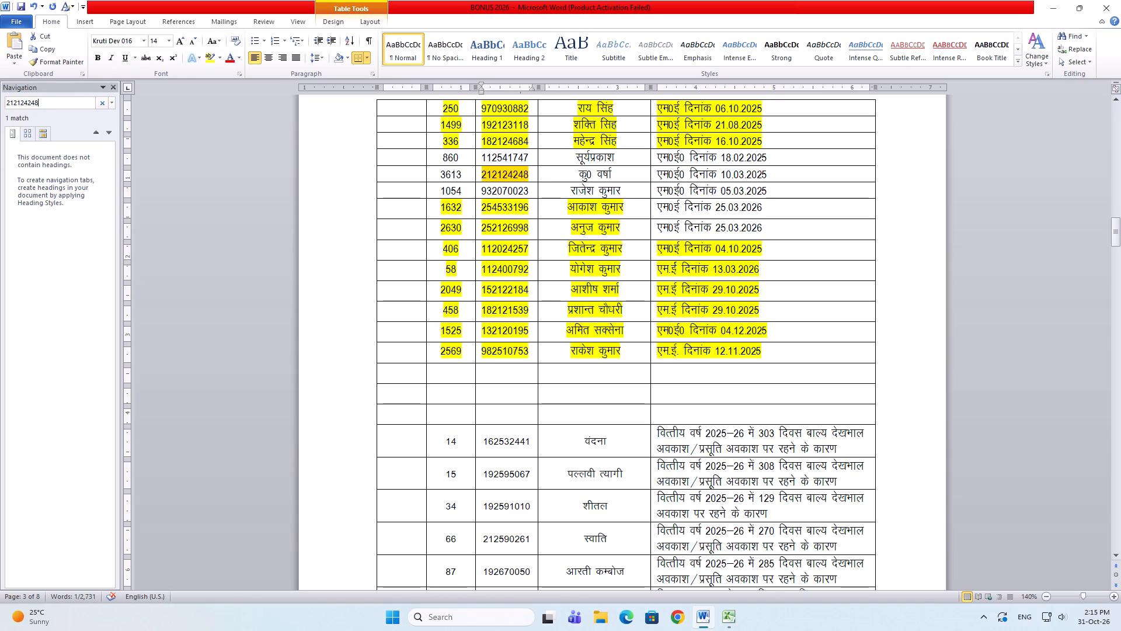
{"action": "triple_click", "coordinate": [92, 133]}
{"action": "triple_click", "coordinate": [92, 133]}
{"action": "double_click", "coordinate": [92, 133]}
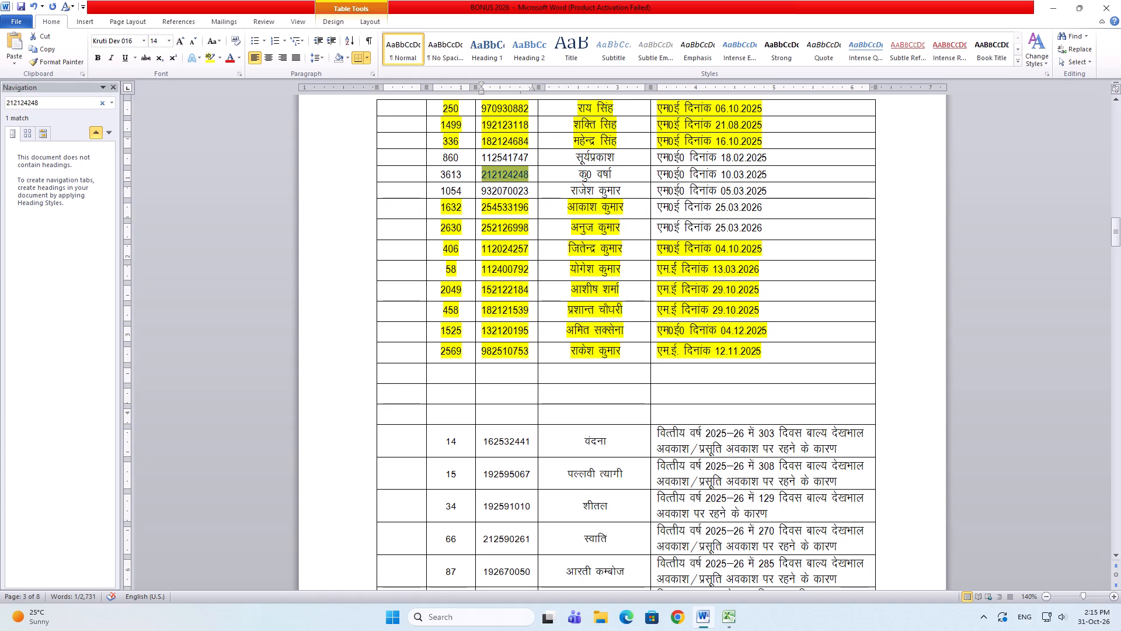
Search the document for entry 860's full PNO.
{"action": "left_click_drag", "start_coordinate": [484, 160], "coordinate": [530, 161]}
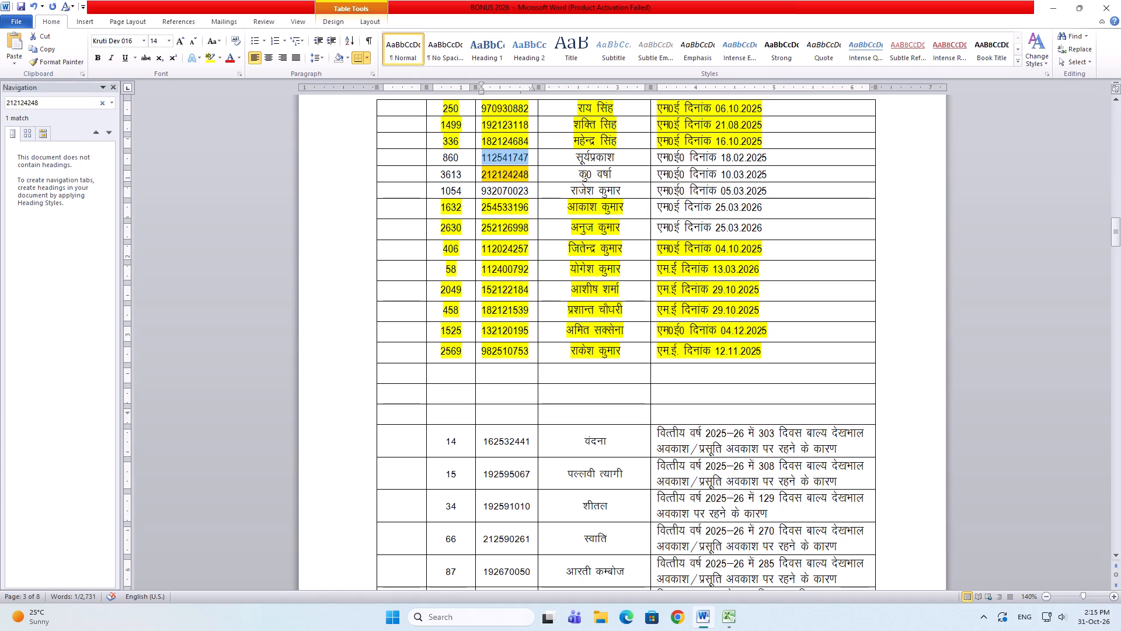
{"action": "key", "text": "ctrl+c"}
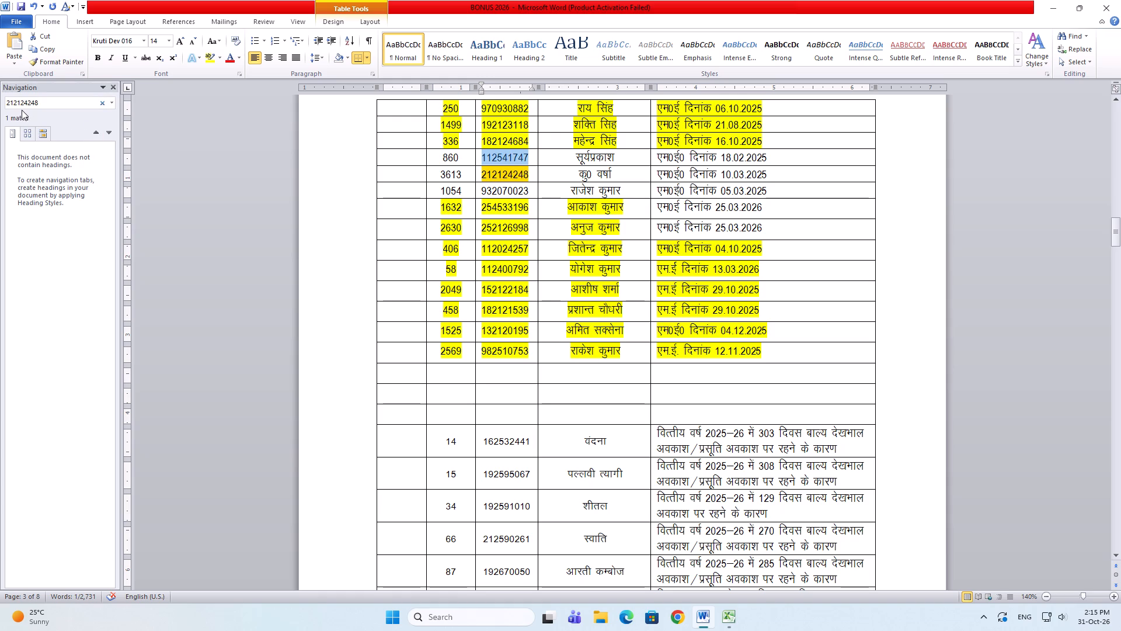
{"action": "double_click", "coordinate": [22, 104]}
{"action": "key", "text": "ctrl+v"}
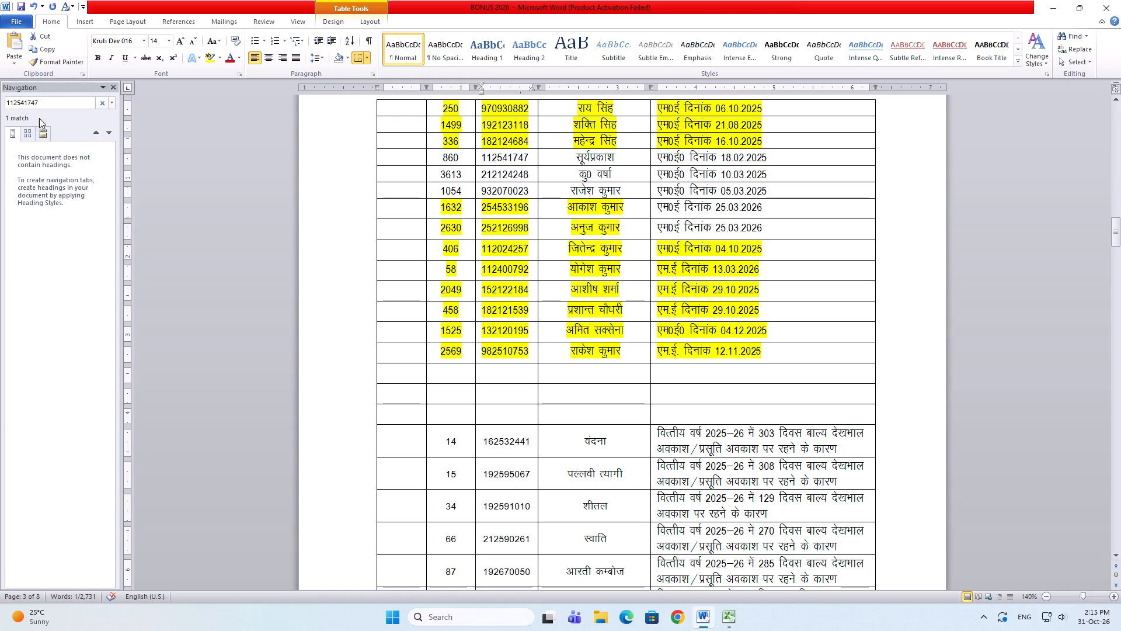
Step through the occurrences of entry 860's PNO in the document.
{"action": "left_click", "coordinate": [93, 133]}
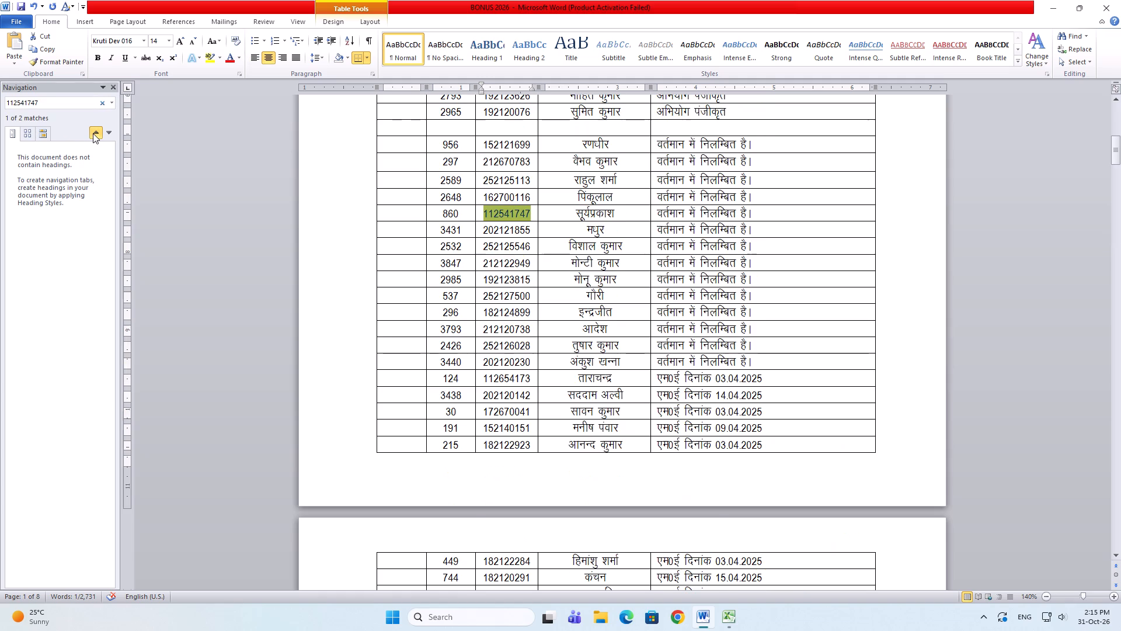
{"action": "left_click", "coordinate": [93, 133]}
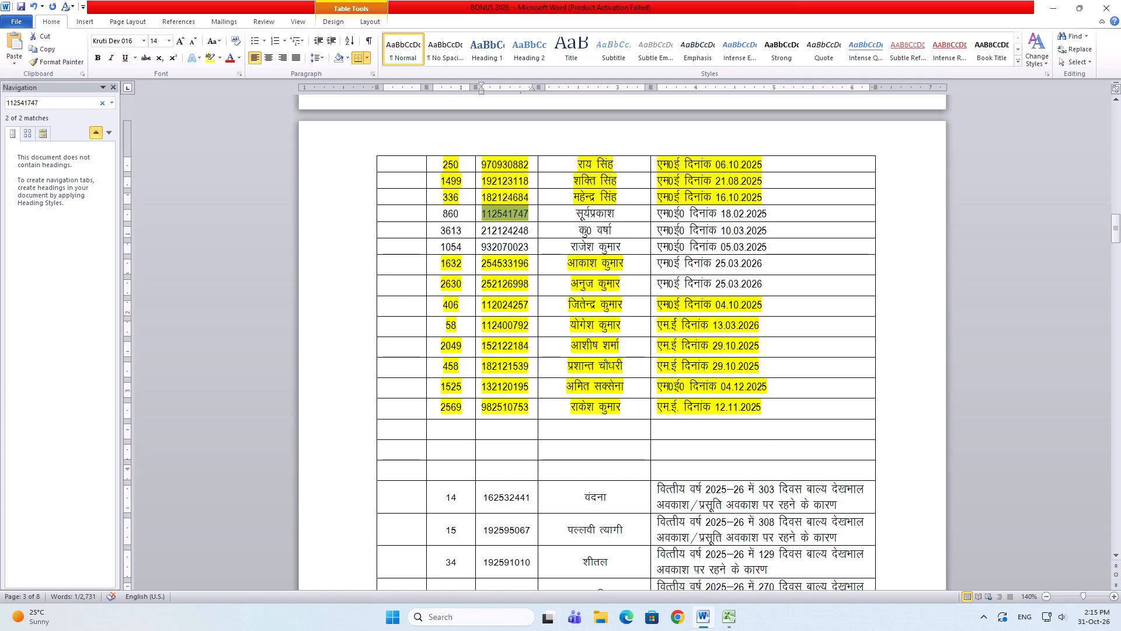
Search the document for entry 1054's PNO and step through its occurrences.
{"action": "left_click_drag", "start_coordinate": [482, 245], "coordinate": [535, 247]}
{"action": "key", "text": "ctrl+c"}
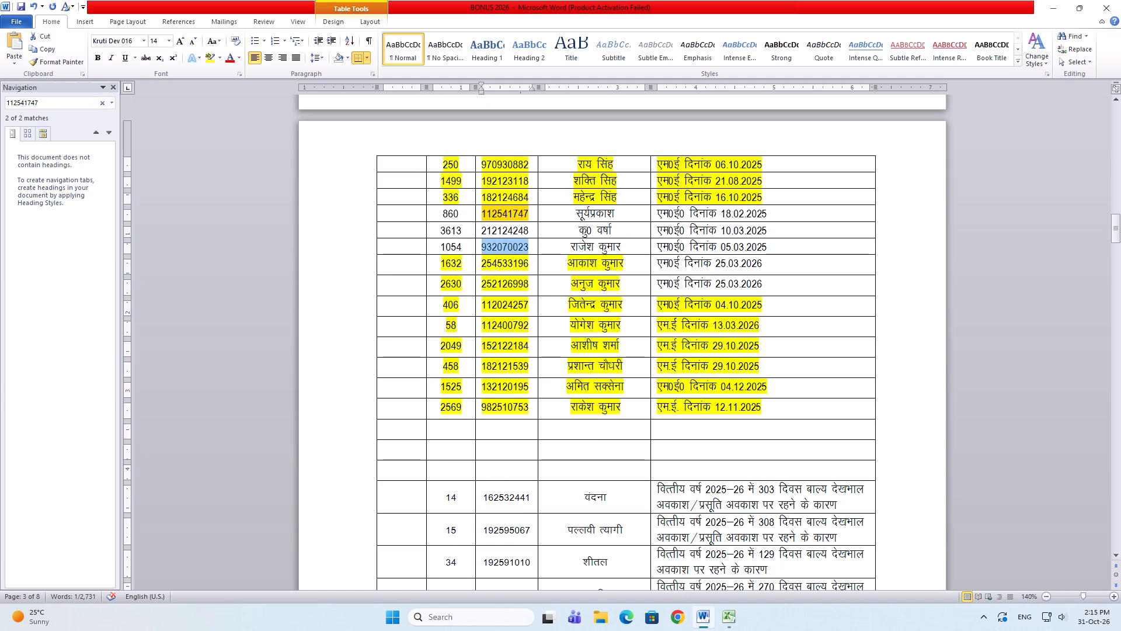
{"action": "left_click", "coordinate": [26, 103]}
{"action": "key", "text": "ctrl+v"}
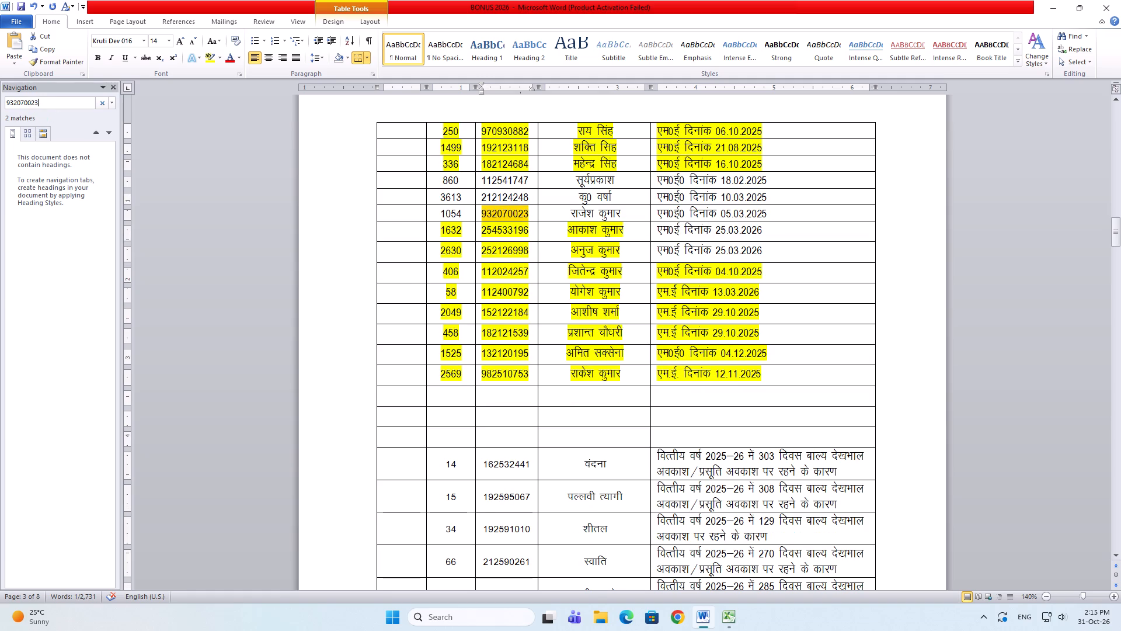
{"action": "left_click", "coordinate": [106, 130]}
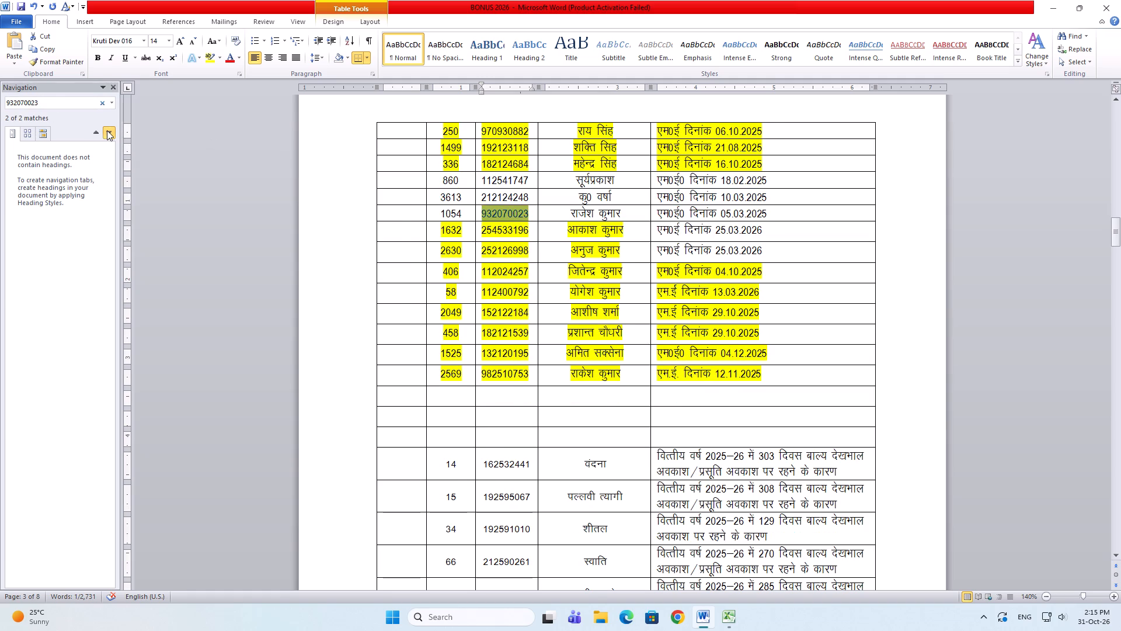
{"action": "left_click", "coordinate": [107, 130]}
{"action": "left_click", "coordinate": [107, 130]}
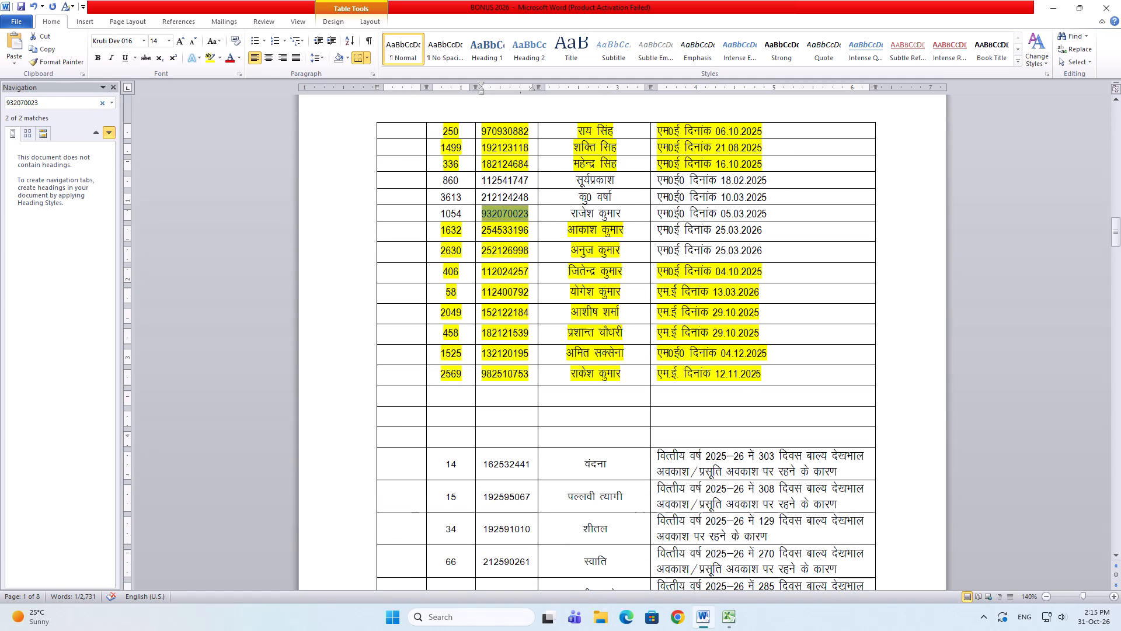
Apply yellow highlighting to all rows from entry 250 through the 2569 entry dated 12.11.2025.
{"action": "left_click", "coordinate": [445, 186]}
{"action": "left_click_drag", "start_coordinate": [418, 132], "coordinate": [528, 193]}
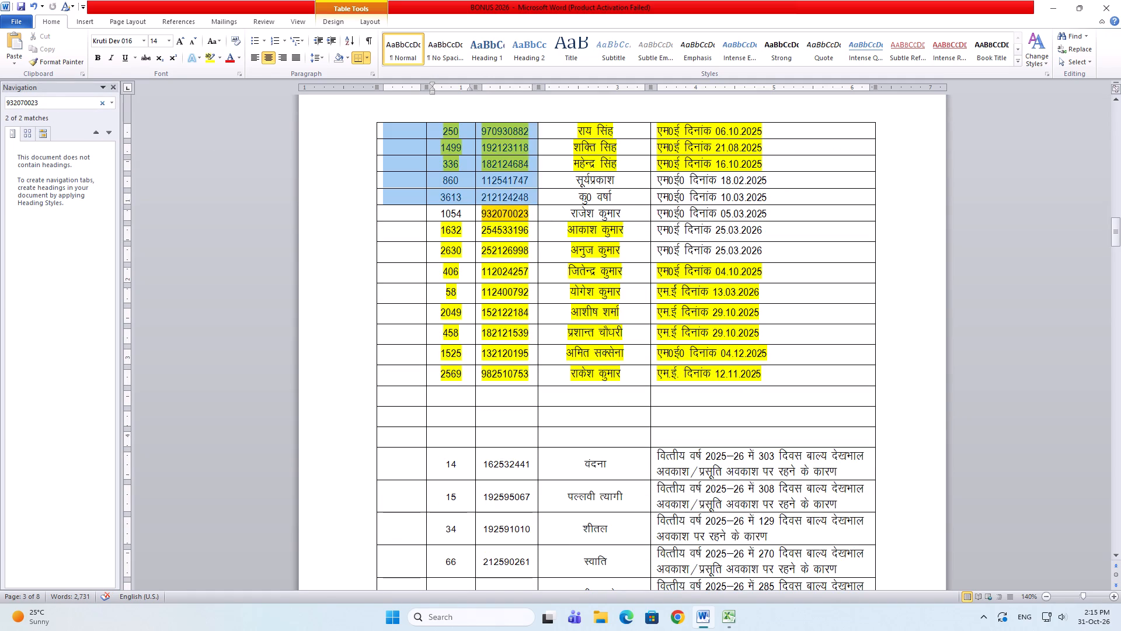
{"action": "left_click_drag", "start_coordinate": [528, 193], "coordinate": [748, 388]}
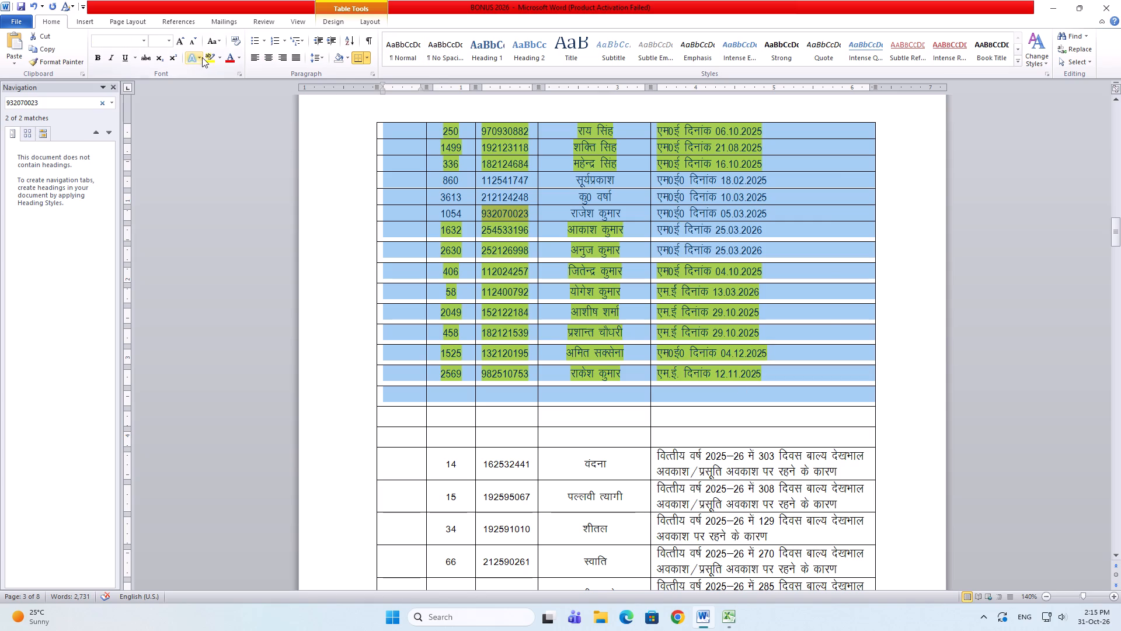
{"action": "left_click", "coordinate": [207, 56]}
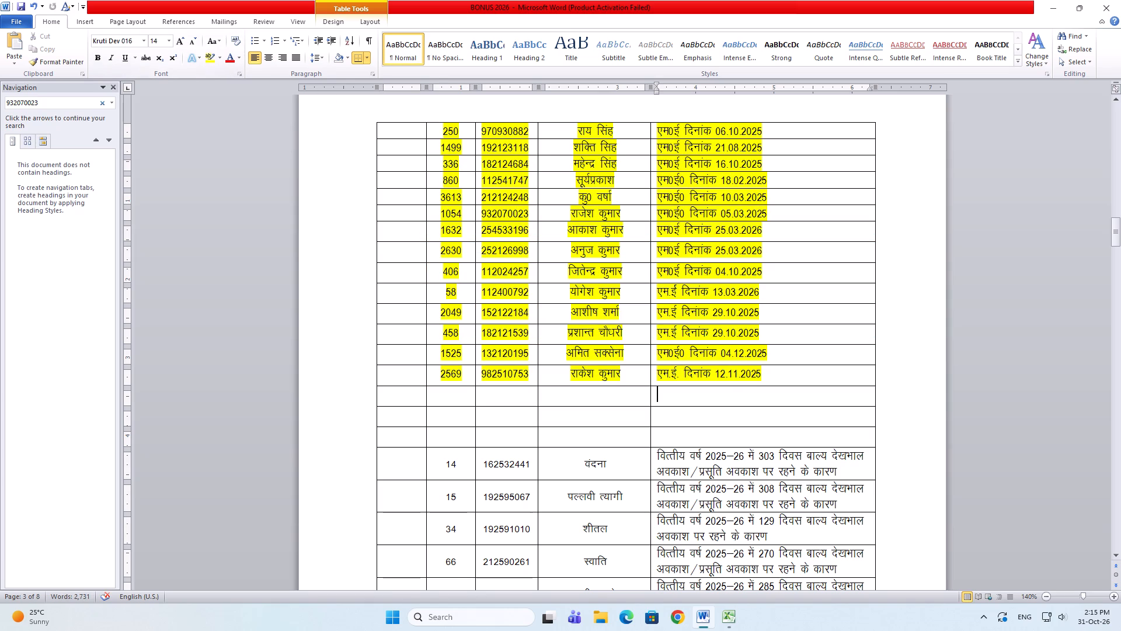
Set the highlighting to No Color for the rows from entry 250 through entry 2569 and save the document.
{"action": "left_click_drag", "start_coordinate": [803, 377], "coordinate": [360, 129]}
{"action": "left_click", "coordinate": [218, 54]}
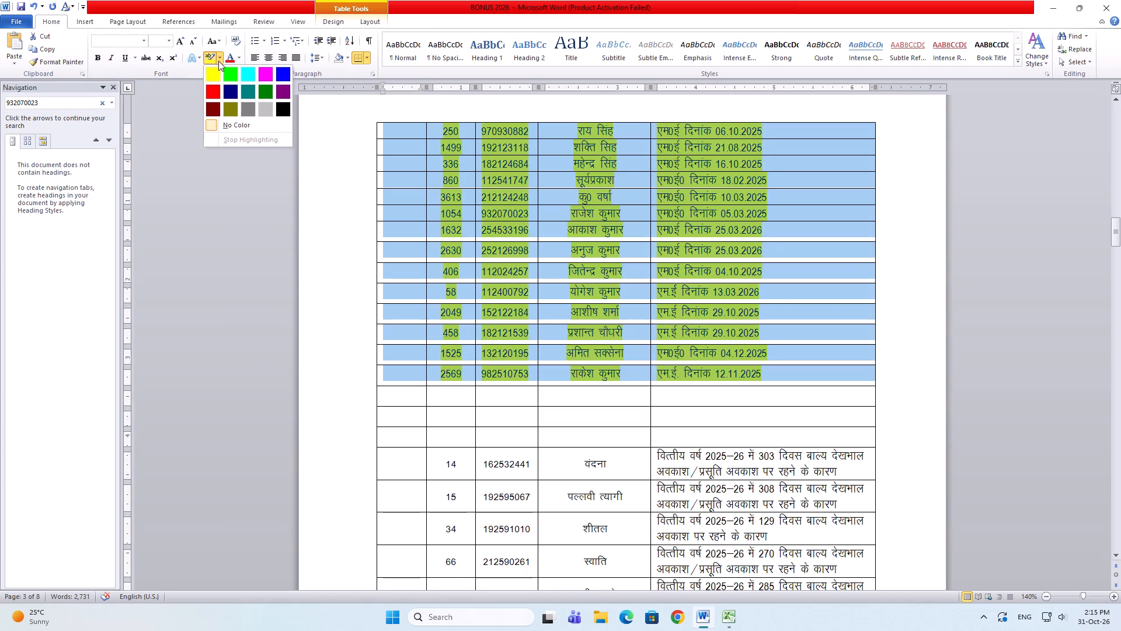
{"action": "left_click", "coordinate": [222, 125]}
{"action": "left_click", "coordinate": [524, 325]}
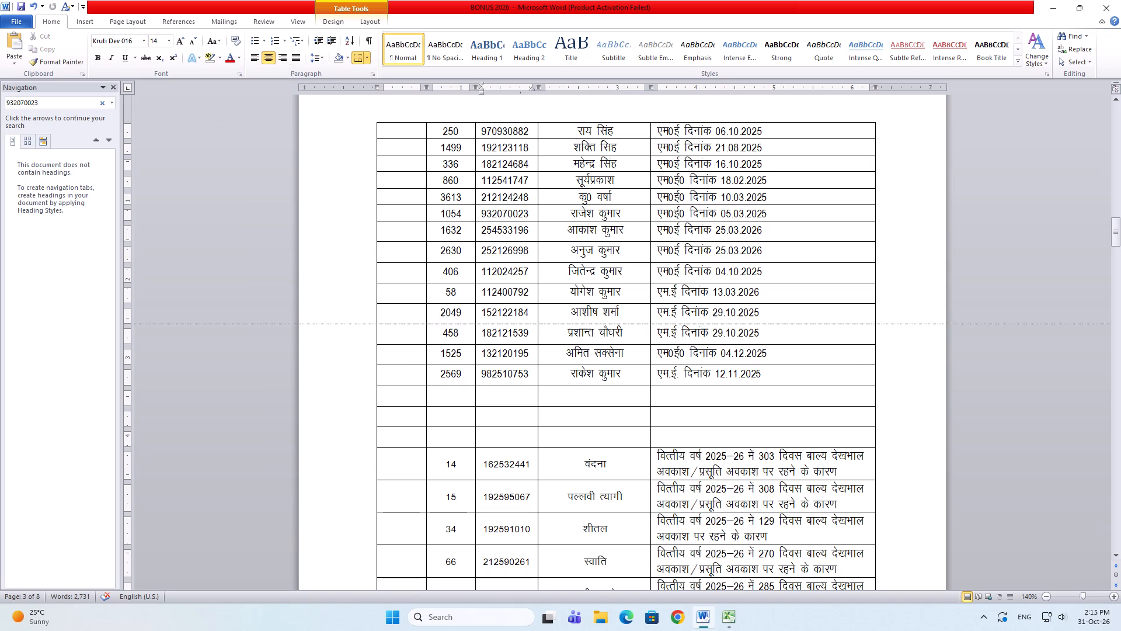
{"action": "key", "text": "ctrl+s"}
{"action": "key", "text": "ctrl+s"}
Look over the table from its beginning down through the child-care and maternity leave entries, saving the document along the way.
{"action": "scroll", "coordinate": [603, 292], "scroll_direction": "up", "scroll_amount": 7}
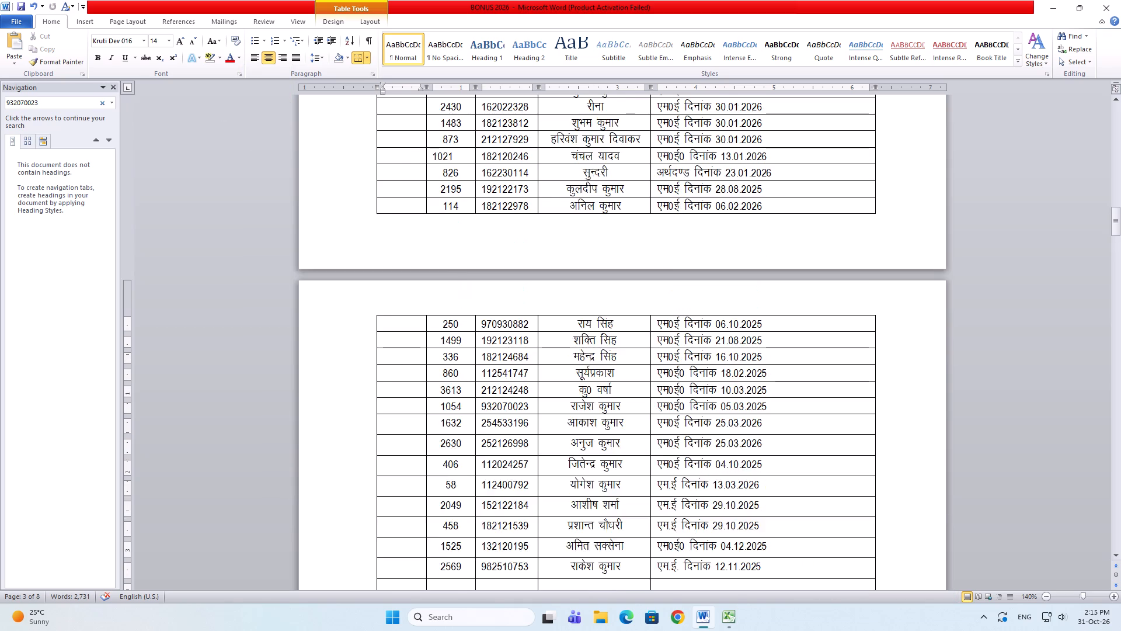
{"action": "scroll", "coordinate": [605, 279], "scroll_direction": "up", "scroll_amount": 14}
{"action": "key", "text": "ctrl+s"}
{"action": "key", "text": "ctrl+s"}
{"action": "scroll", "coordinate": [603, 278], "scroll_direction": "up", "scroll_amount": 5}
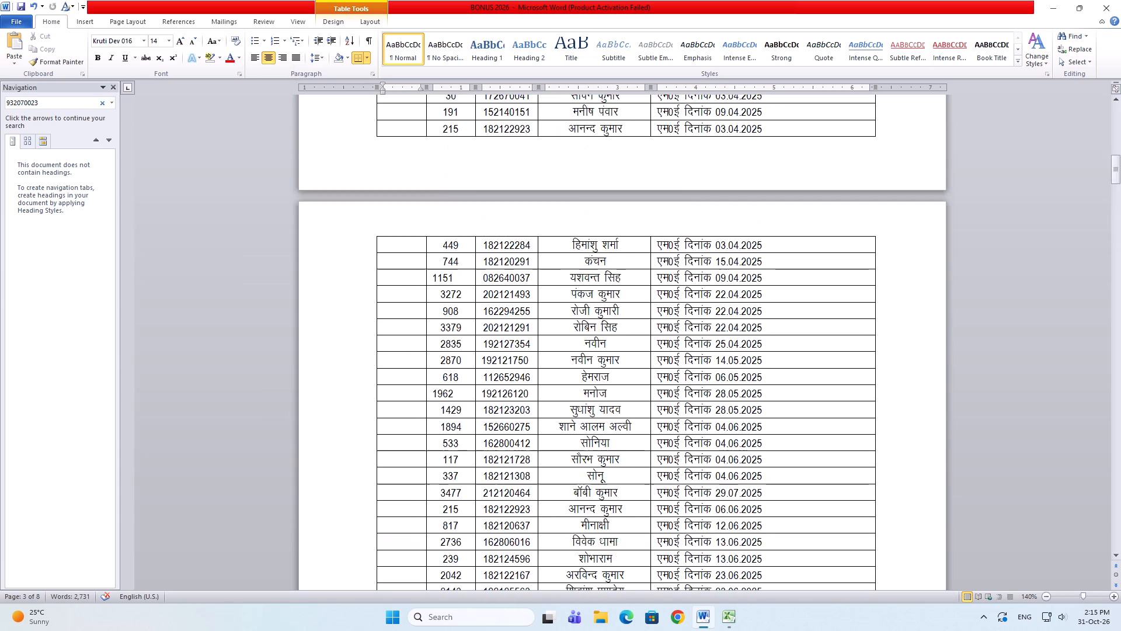
{"action": "scroll", "coordinate": [603, 278], "scroll_direction": "up", "scroll_amount": 17}
{"action": "scroll", "coordinate": [603, 278], "scroll_direction": "up", "scroll_amount": 20}
{"action": "scroll", "coordinate": [603, 278], "scroll_direction": "up", "scroll_amount": 4}
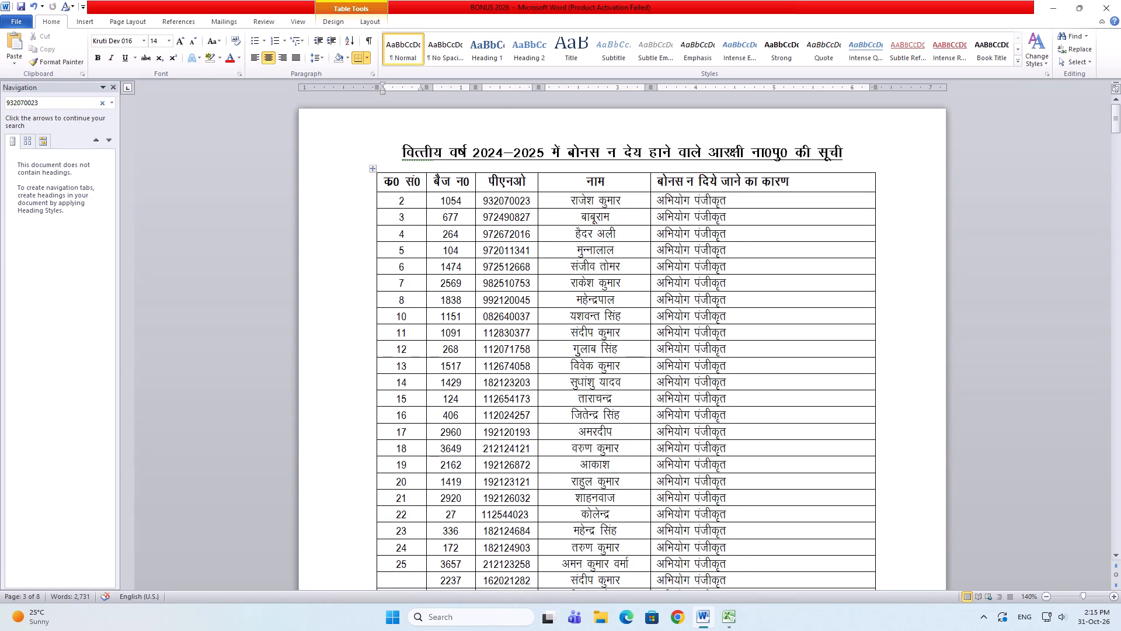
{"action": "scroll", "coordinate": [602, 271], "scroll_direction": "up", "scroll_amount": 1}
{"action": "scroll", "coordinate": [601, 269], "scroll_direction": "down", "scroll_amount": 20}
{"action": "scroll", "coordinate": [601, 269], "scroll_direction": "down", "scroll_amount": 20}
{"action": "scroll", "coordinate": [601, 269], "scroll_direction": "down", "scroll_amount": 10}
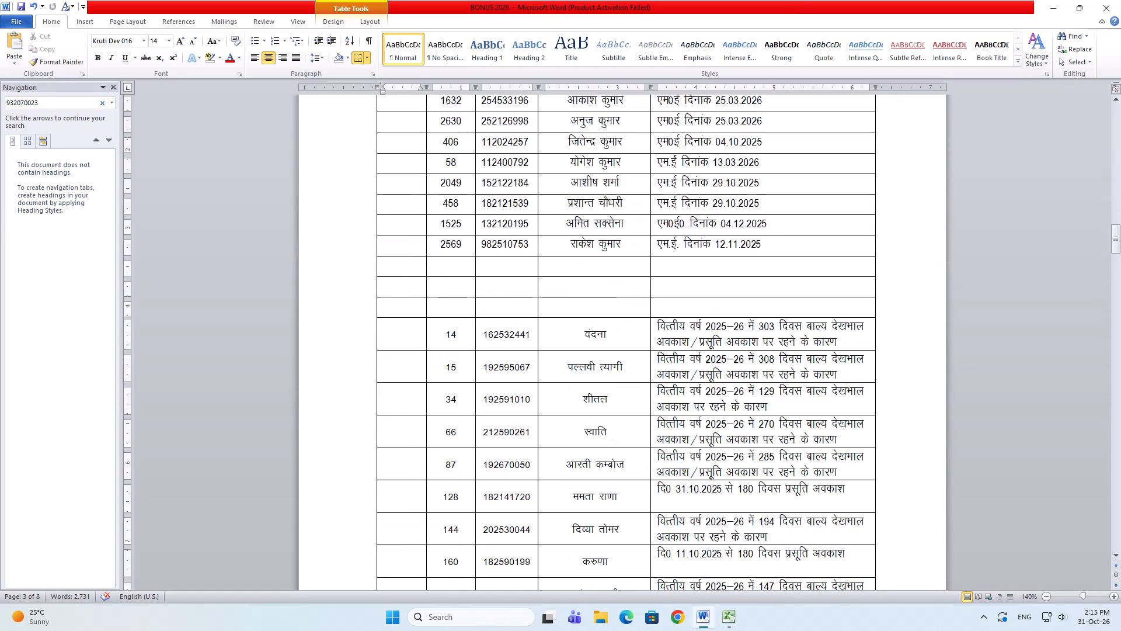
{"action": "scroll", "coordinate": [605, 266], "scroll_direction": "down", "scroll_amount": 9}
{"action": "key", "text": "ctrl+s"}
{"action": "scroll", "coordinate": [641, 287], "scroll_direction": "down", "scroll_amount": 20}
{"action": "scroll", "coordinate": [641, 287], "scroll_direction": "down", "scroll_amount": 2}
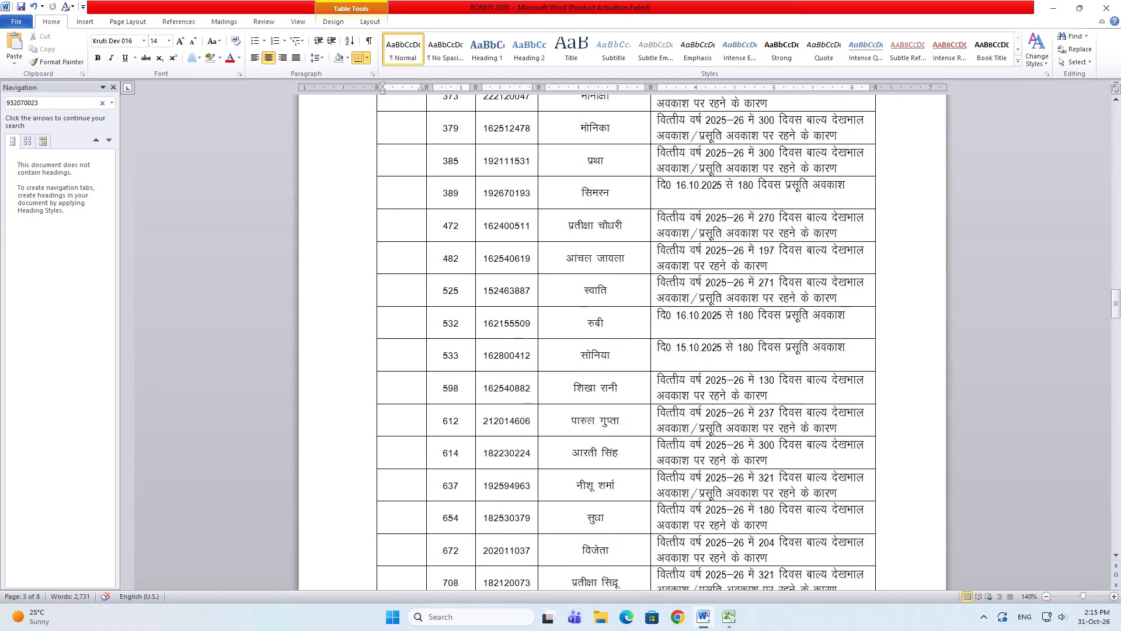
Increase the height of entry 217's row so it sits whole on the following page, and save the document.
{"action": "scroll", "coordinate": [644, 277], "scroll_direction": "up", "scroll_amount": 13}
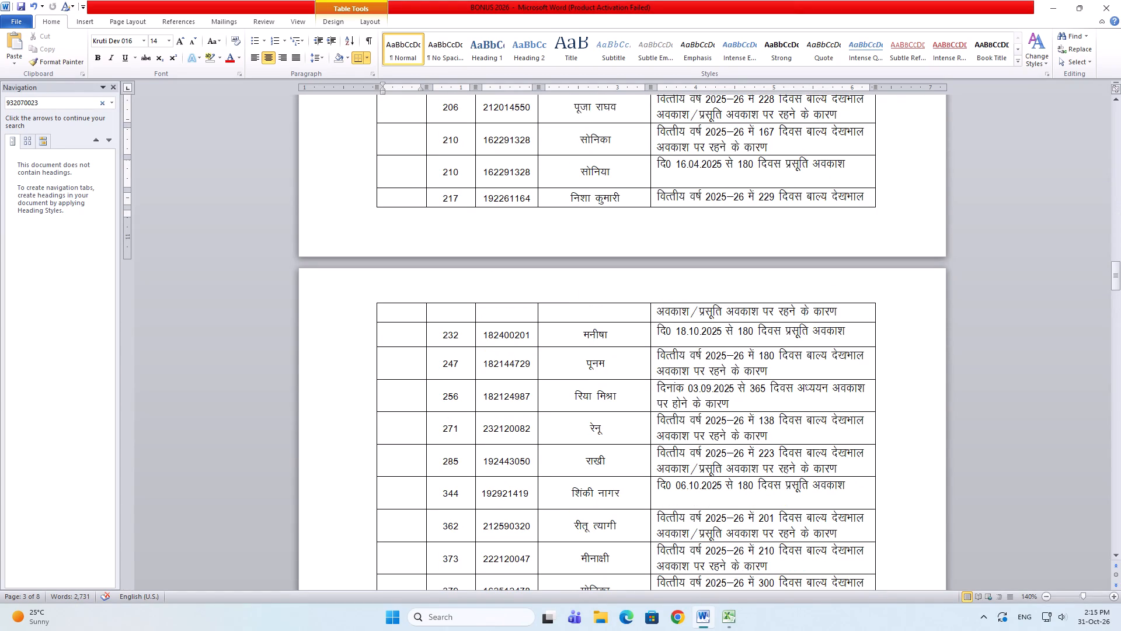
{"action": "left_click_drag", "start_coordinate": [416, 206], "coordinate": [414, 223]}
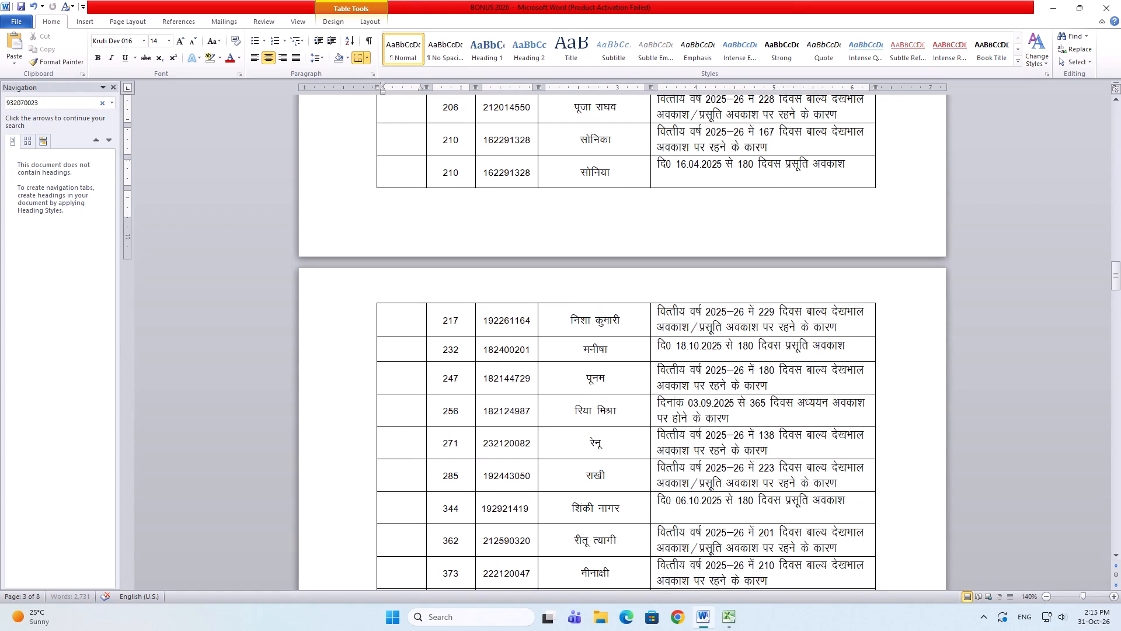
{"action": "key", "text": "ctrl+s"}
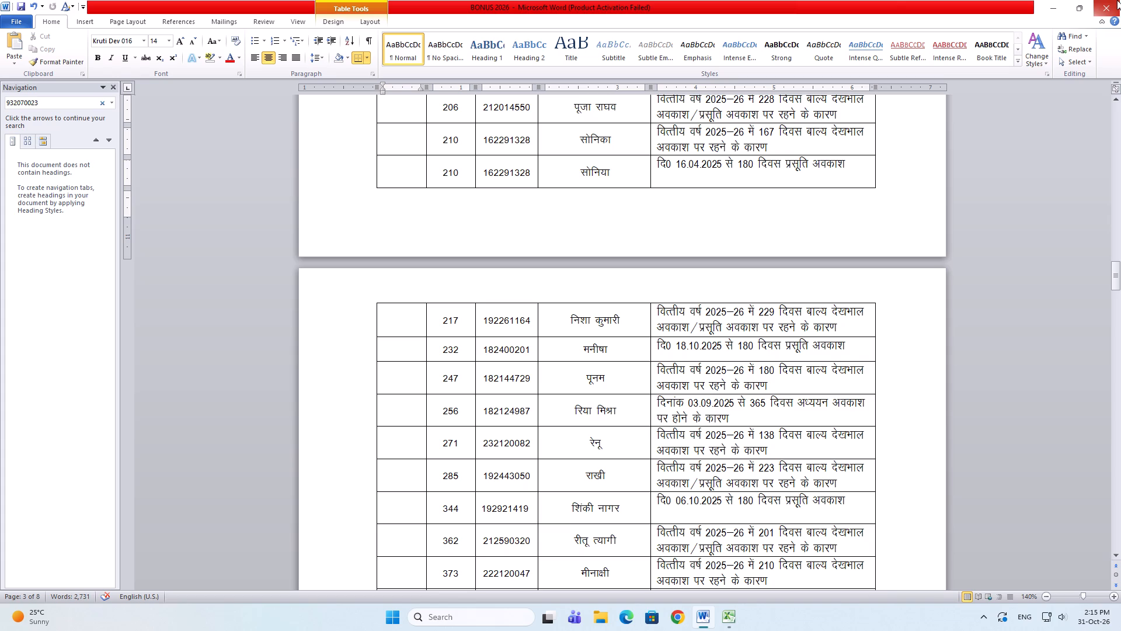
{"action": "key", "text": "ctrl+s"}
Close the BONUS 2026 document and the nominal roll workbook.
{"action": "left_click", "coordinate": [1116, 0]}
{"action": "left_click", "coordinate": [1109, 0]}
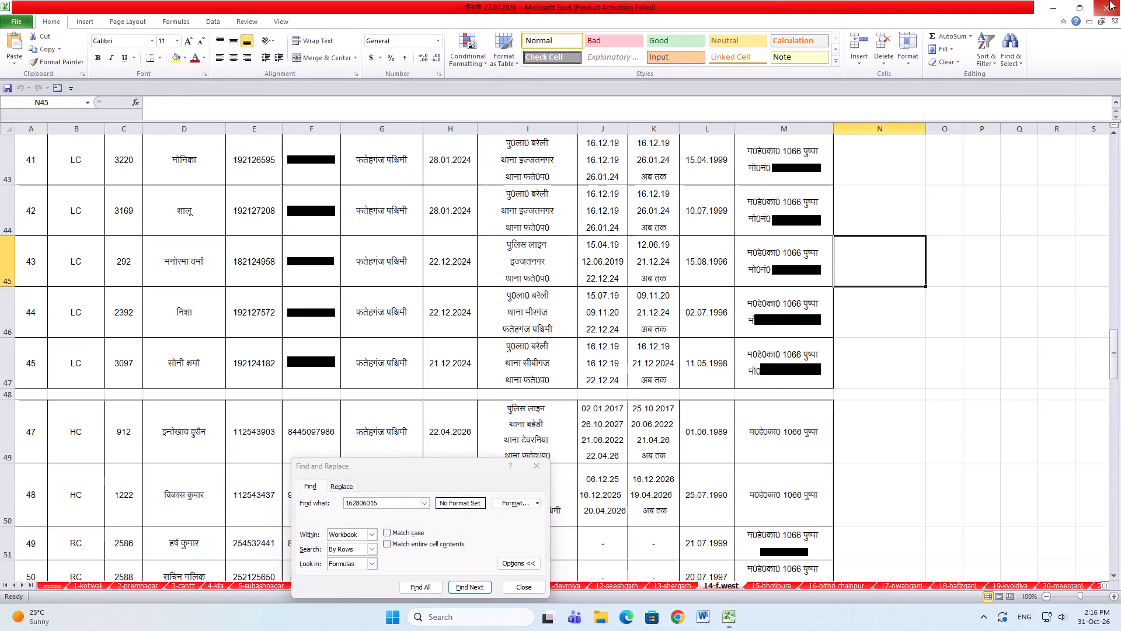
{"action": "left_click", "coordinate": [1109, 0]}
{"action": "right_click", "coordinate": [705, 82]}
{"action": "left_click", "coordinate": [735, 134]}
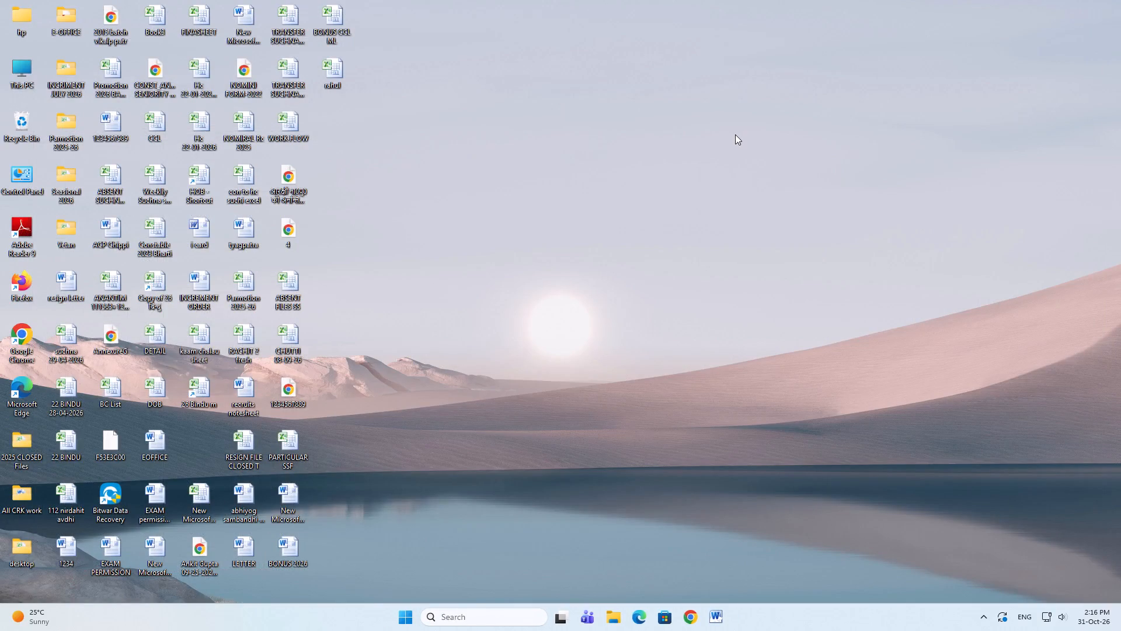
Lock the computer.
{"action": "key", "text": "super+l"}
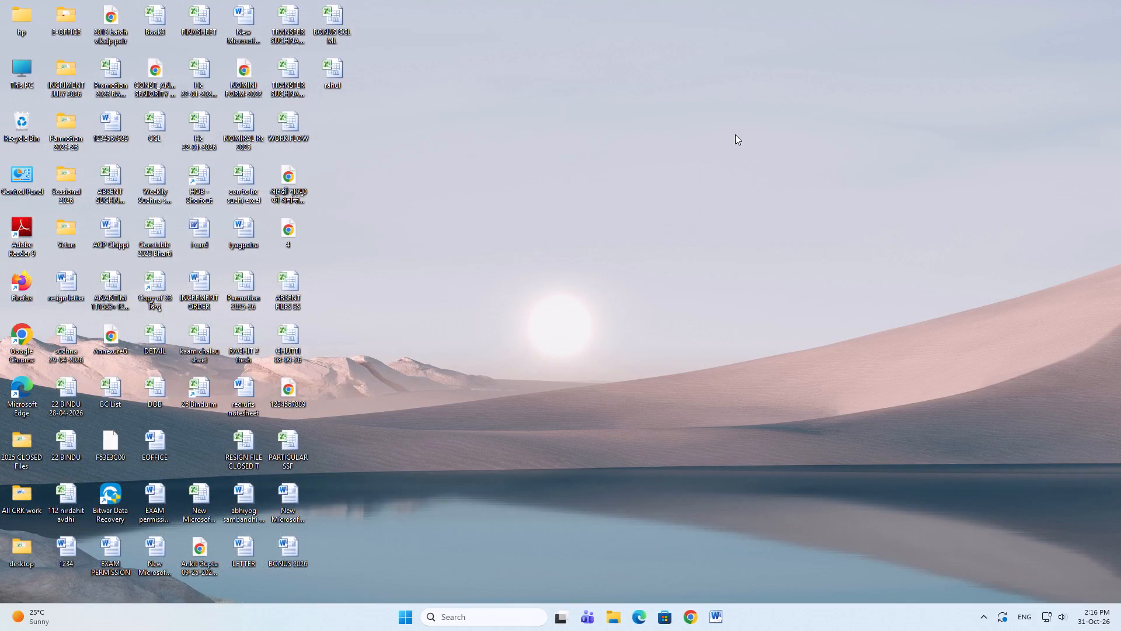